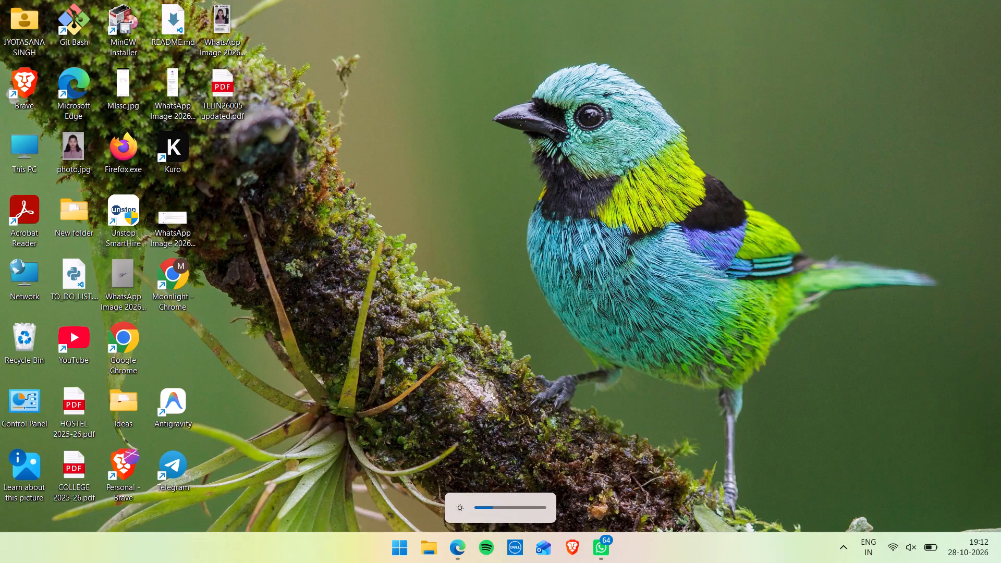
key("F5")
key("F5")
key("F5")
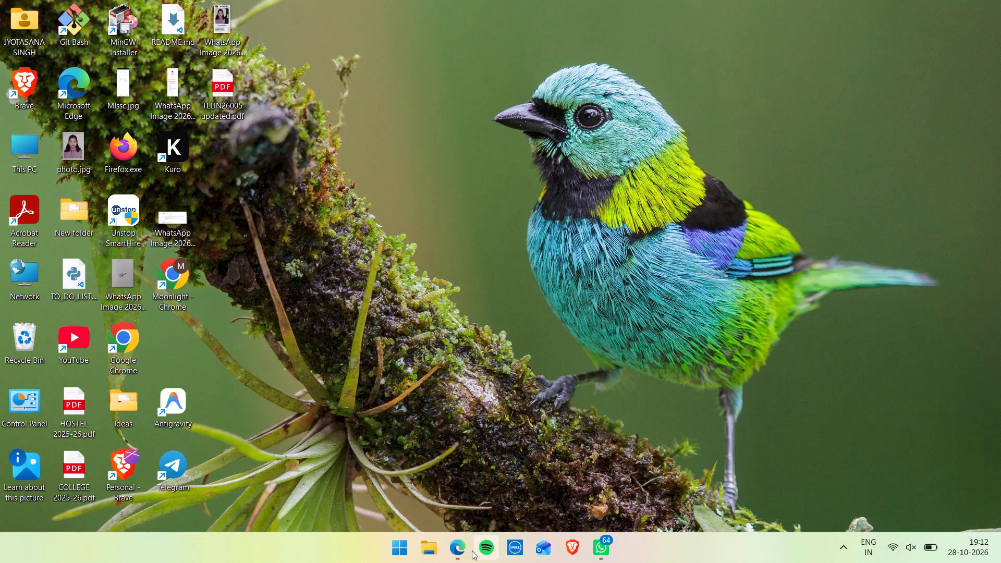
Switch to Microsoft Edge with the Hack In Hills - Round 2 submission form.
left_click(461, 554)
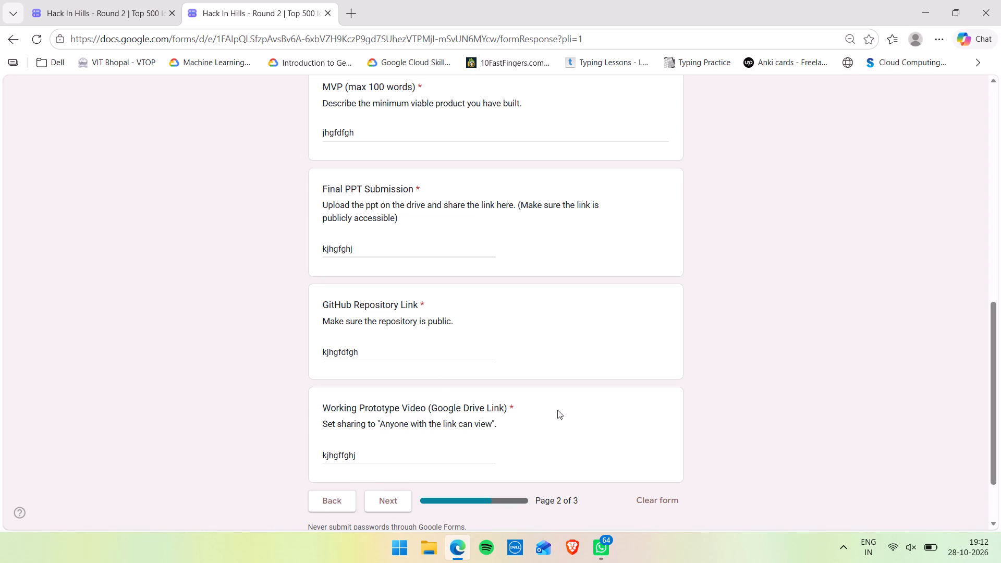
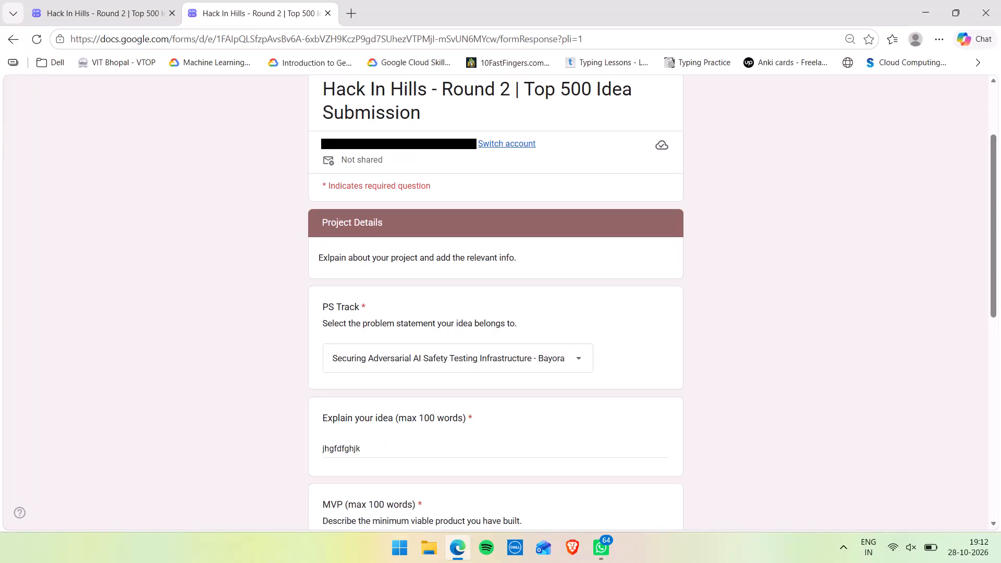
Replace the placeholder answer under "Explain your idea (max 100 words)" with the copied TriSeal idea description.
left_click_drag(370, 446, 306, 450)
key("BackSpace")
key("ctrl+v")
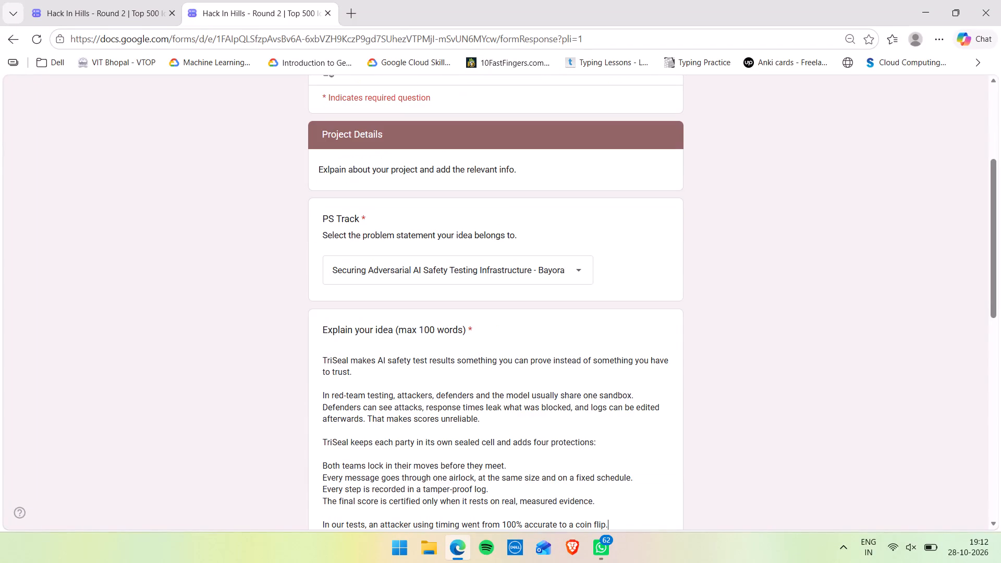
scroll(406, 430, "down", 4)
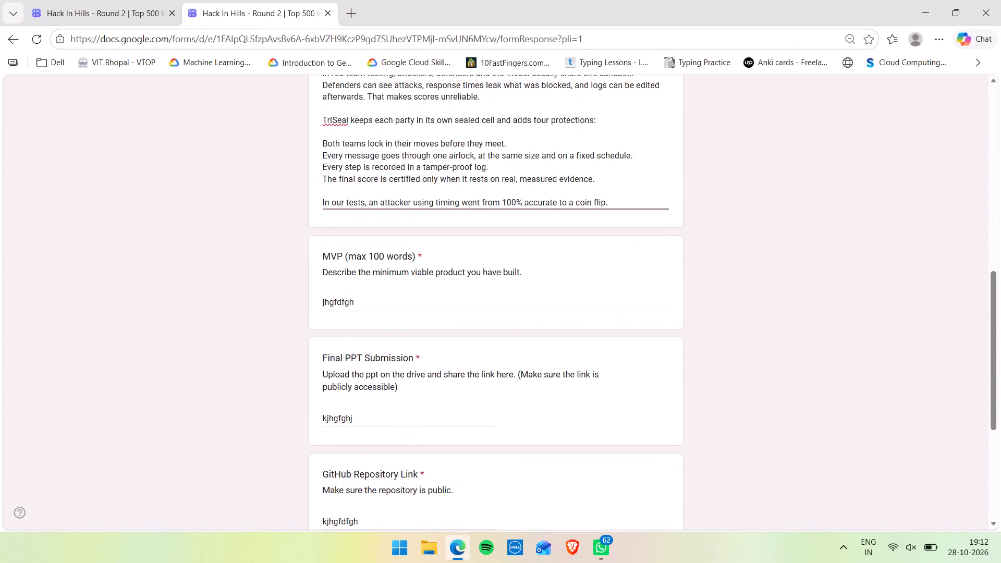
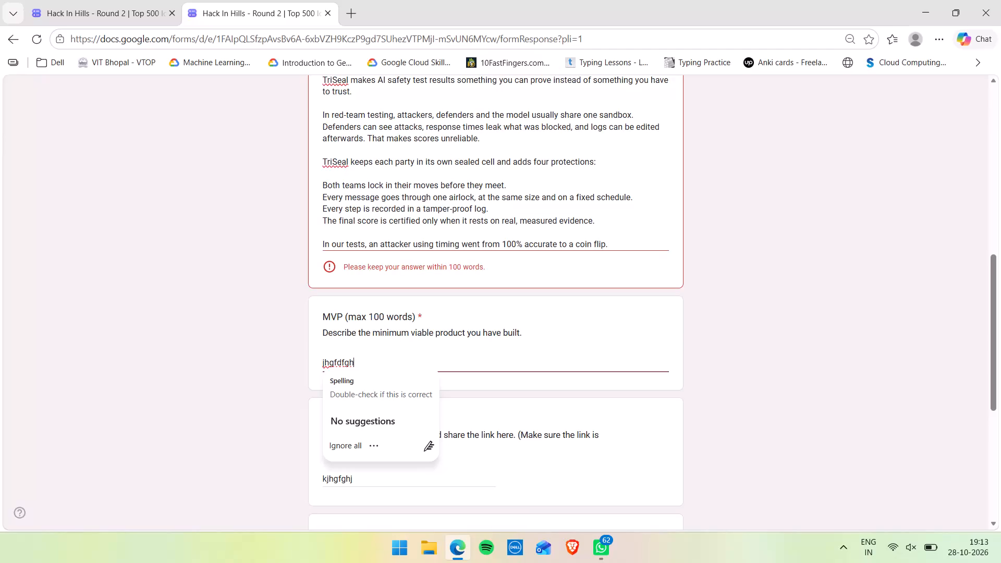
Replace the placeholder answer under "MVP (max 100 words)" with the copied TriSeal MVP description.
key("BackSpace")
key("BackSpace")
key("BackSpace")
key("BackSpace")
key("BackSpace")
key("BackSpace")
key("BackSpace")
key("BackSpace")
key("BackSpace")
key("BackSpace")
key("BackSpace")
key("BackSpace")
key("BackSpace")
key("BackSpace")
key("ctrl+v")
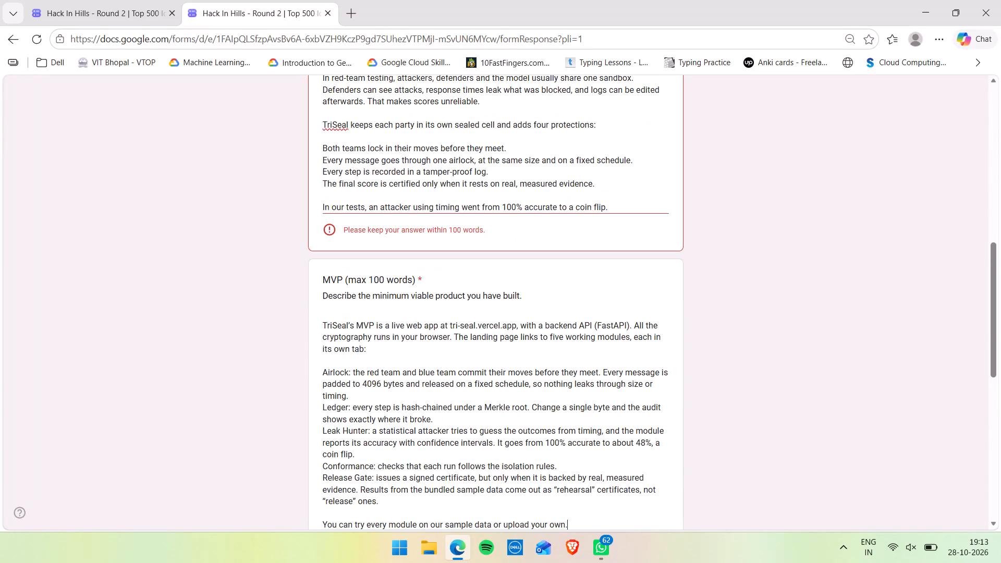
Copy the entire TriSeal answer under "Explain your idea (max 100 words)".
scroll(433, 366, "down", 2)
scroll(433, 366, "up", 2)
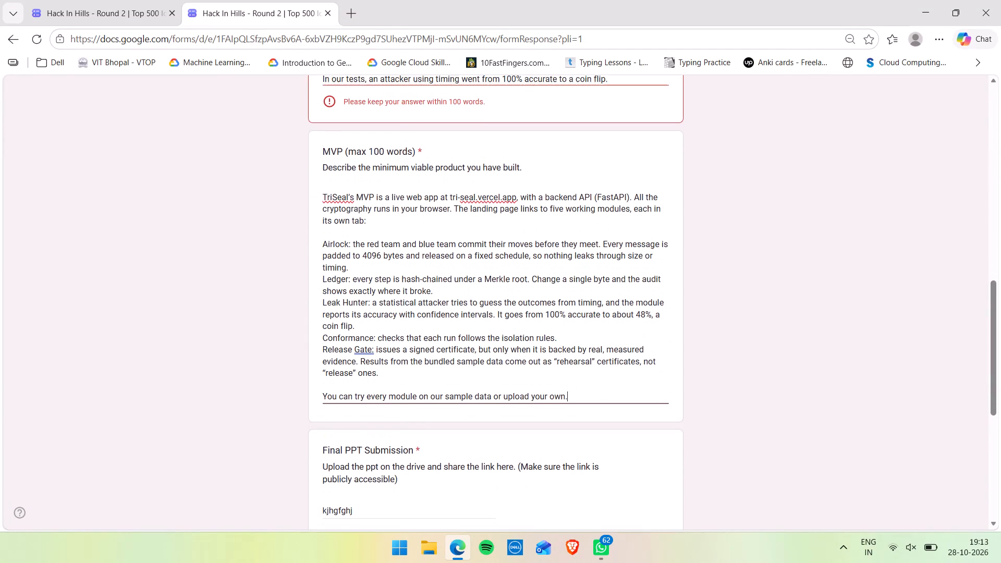
scroll(433, 366, "up", 3)
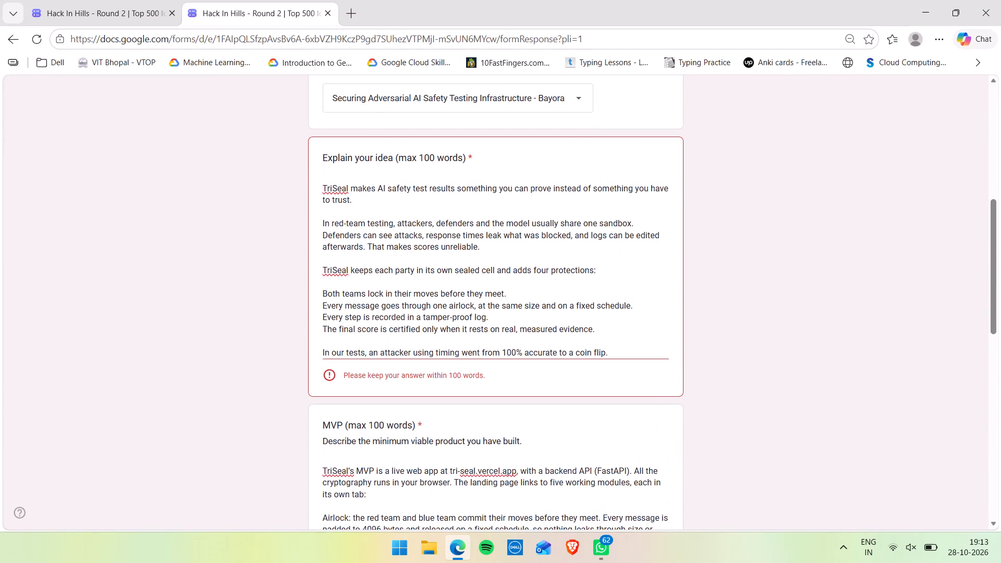
scroll(433, 366, "up", 1)
left_click(430, 234)
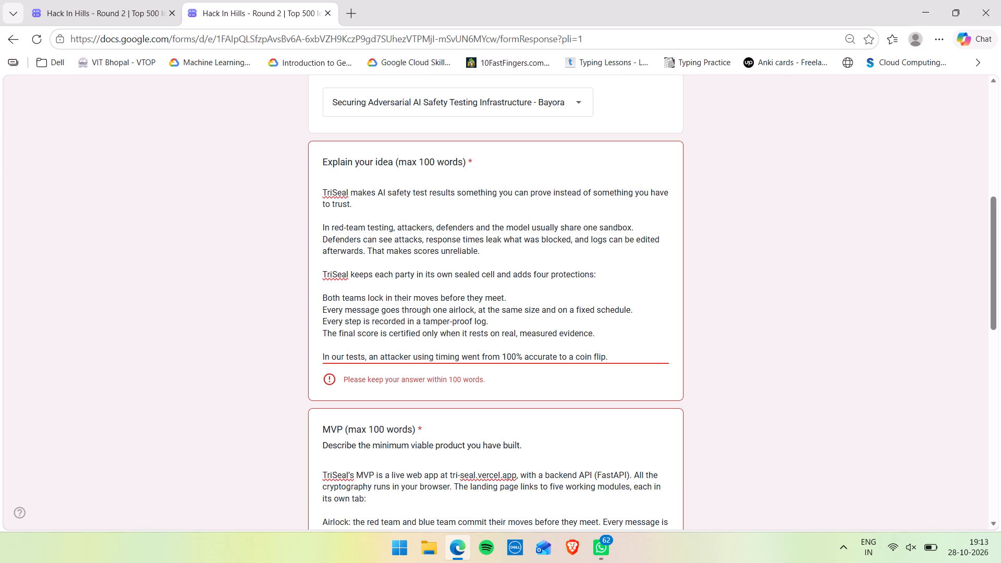
left_click_drag(609, 356, 380, 217)
left_click(348, 203)
left_click_drag(321, 190, 454, 240)
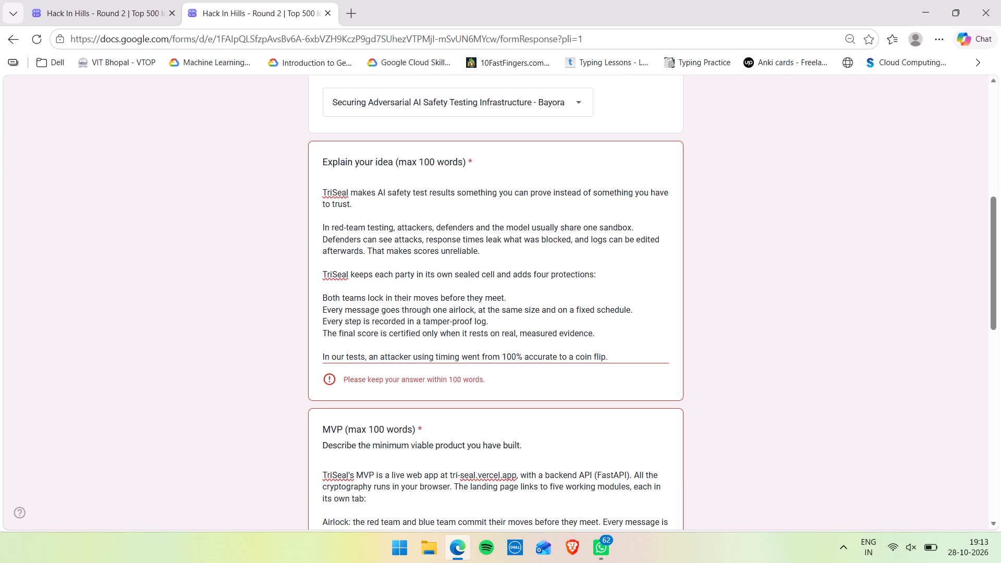
left_click_drag(454, 240, 486, 262)
left_click_drag(322, 191, 484, 288)
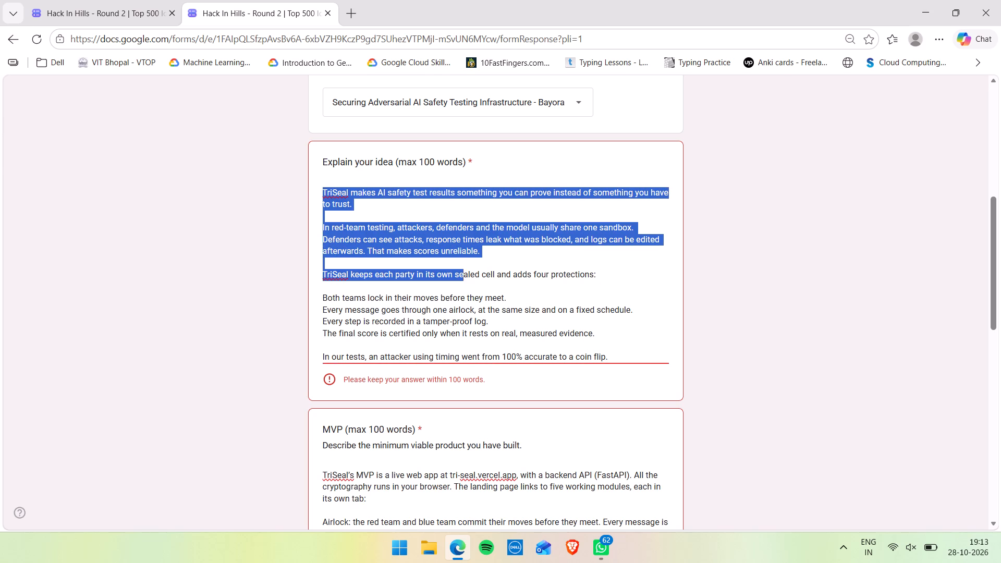
left_click_drag(484, 288, 607, 380)
key("ctrl+c")
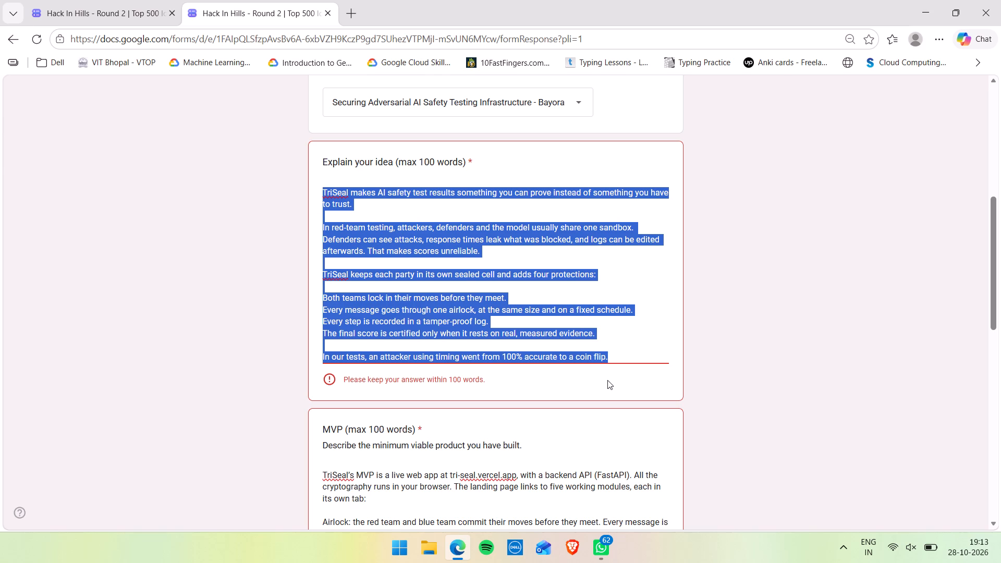
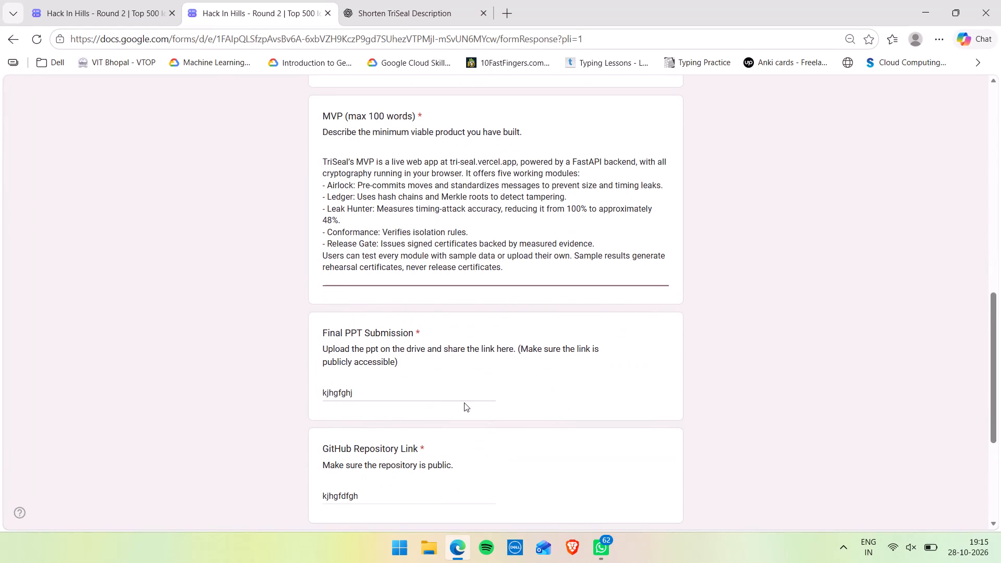
scroll(458, 400, "down", 1)
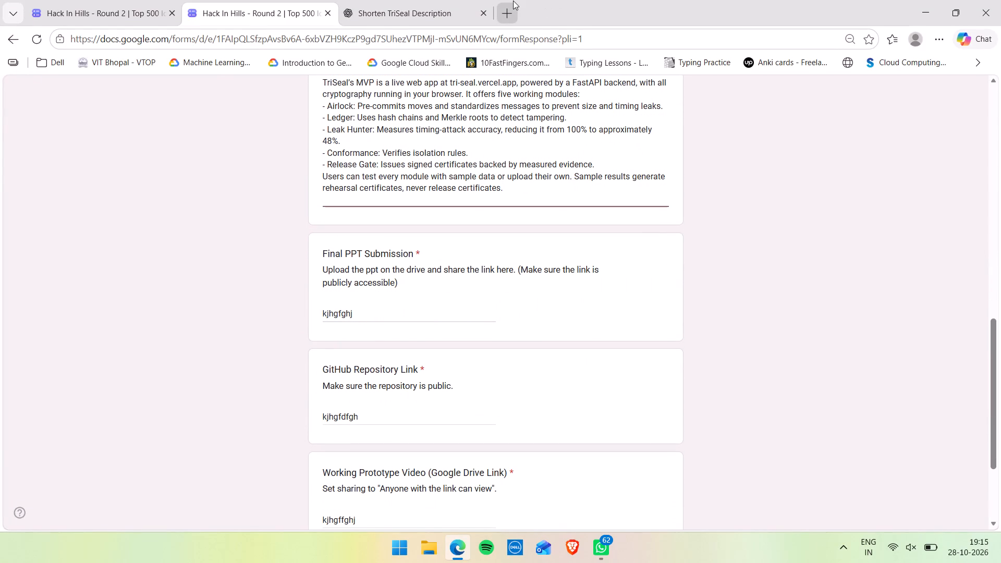
left_click(513, 1)
left_click(494, 41)
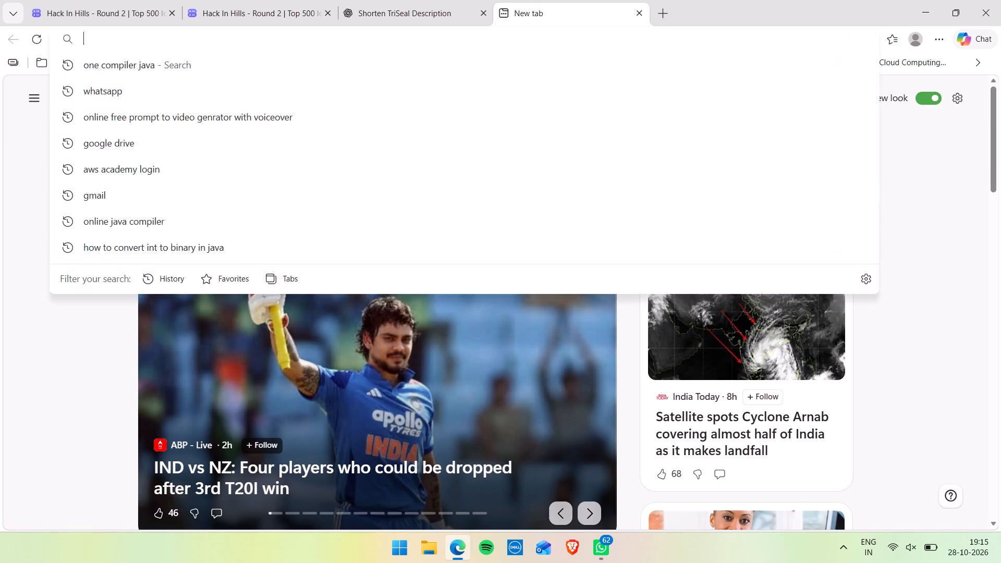
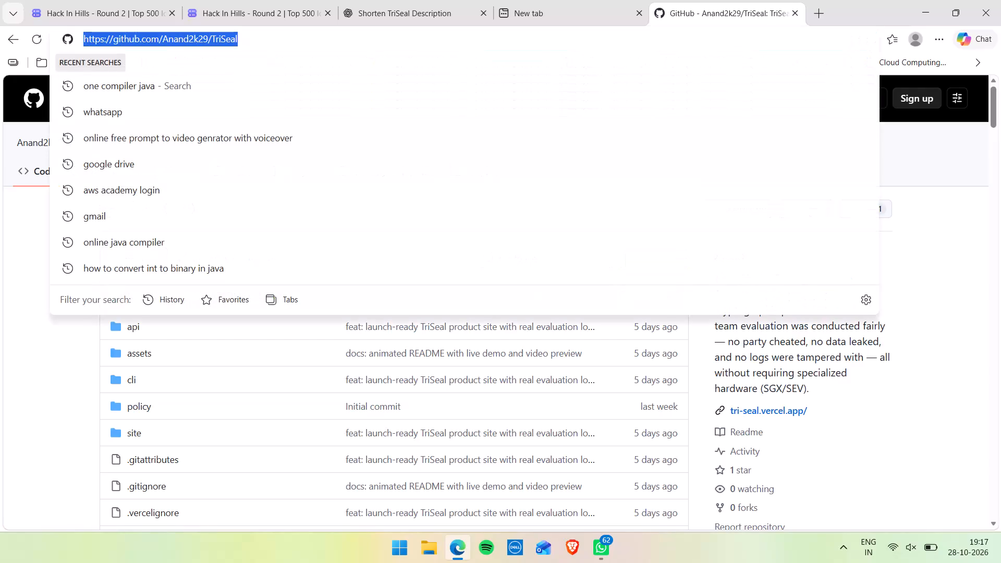
Replace the placeholder text in the form's "GitHub Repository Link" answer with the copied web address of the TriSeal repository.
key("ctrl+c")
left_click(227, 0)
scroll(440, 314, "down", 1)
left_click_drag(358, 323, 308, 326)
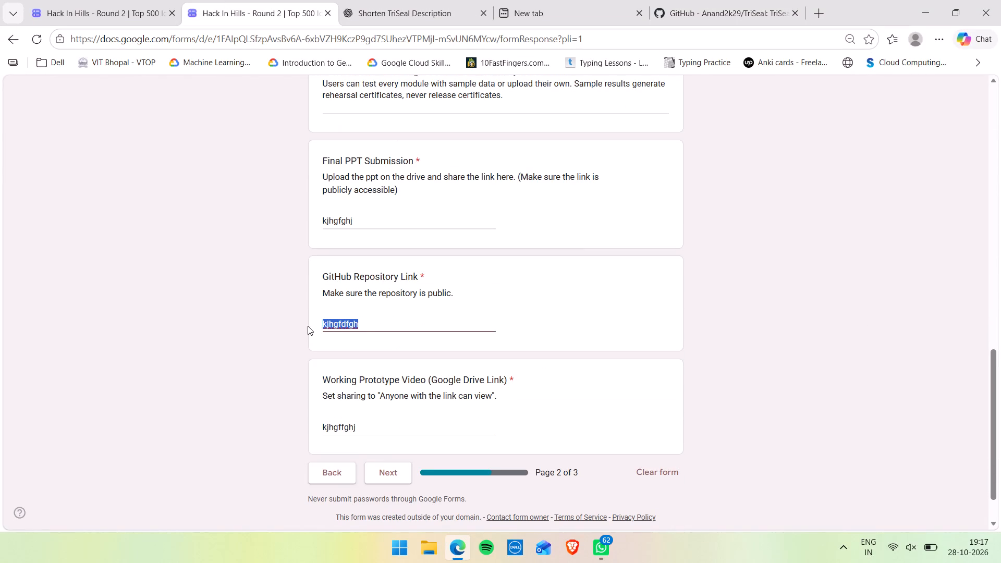
key("BackSpace")
key("ctrl+v")
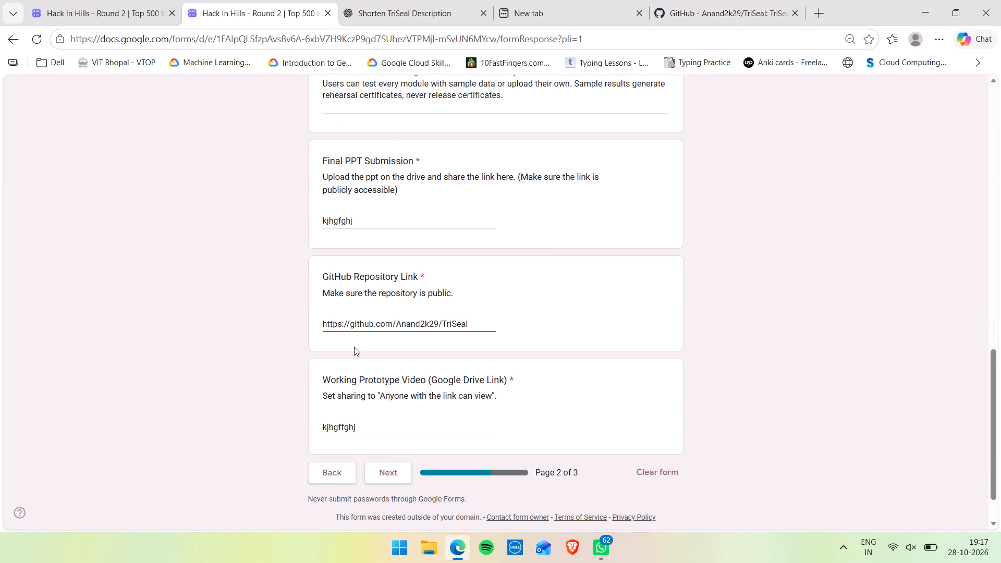
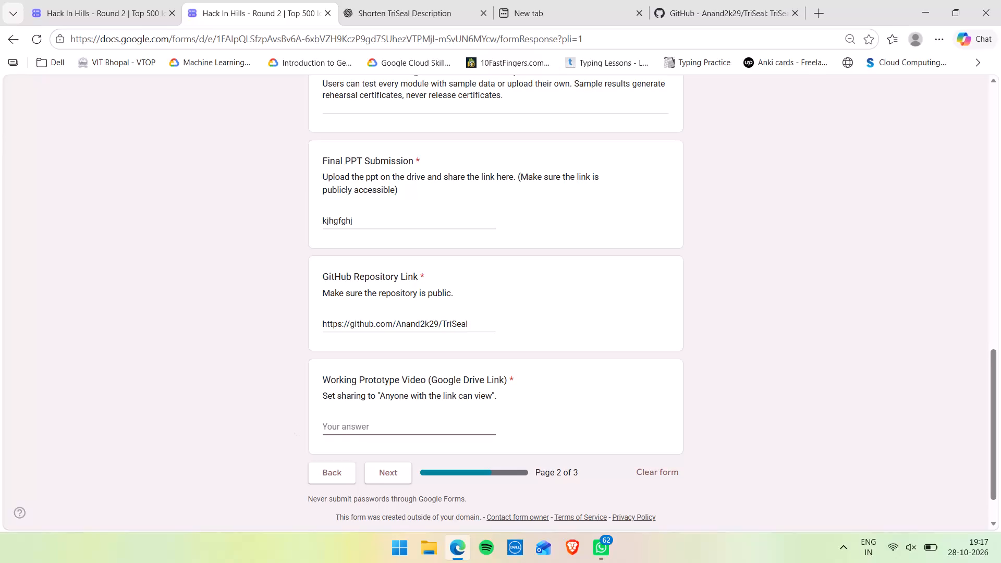
key("ctrl+v")
scroll(476, 374, "up", 1)
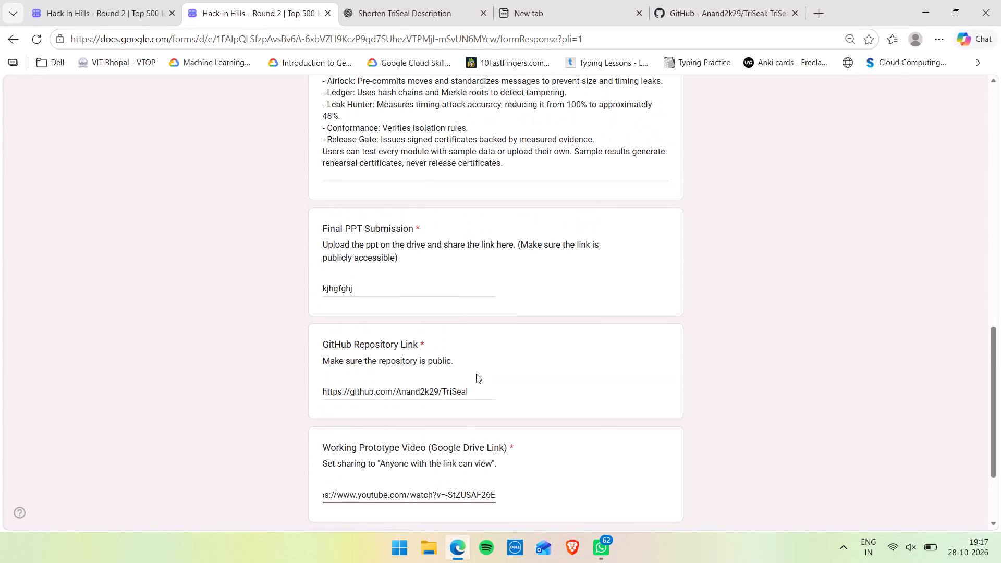
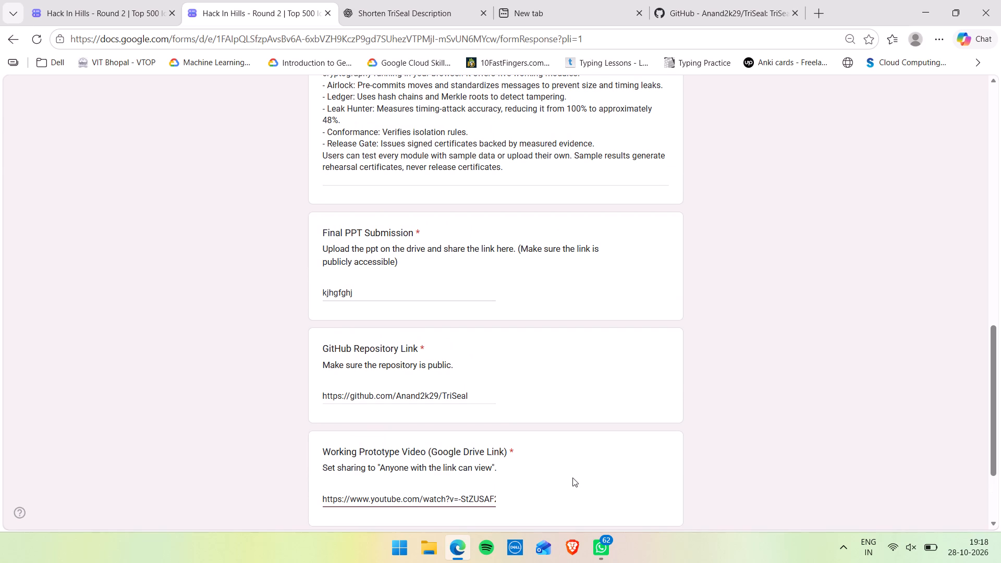
Switch from the submission form to WhatsApp.
left_click(623, 562)
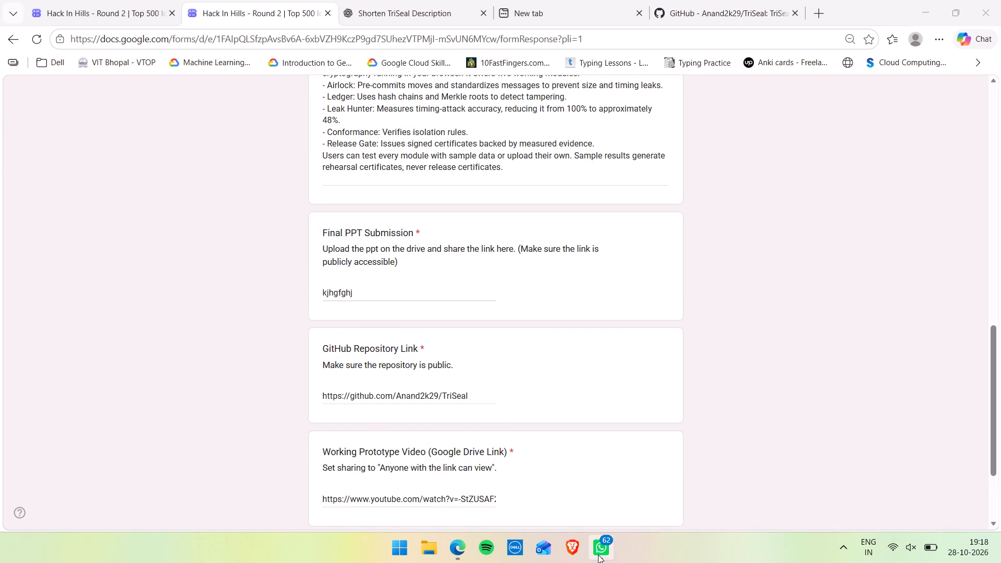
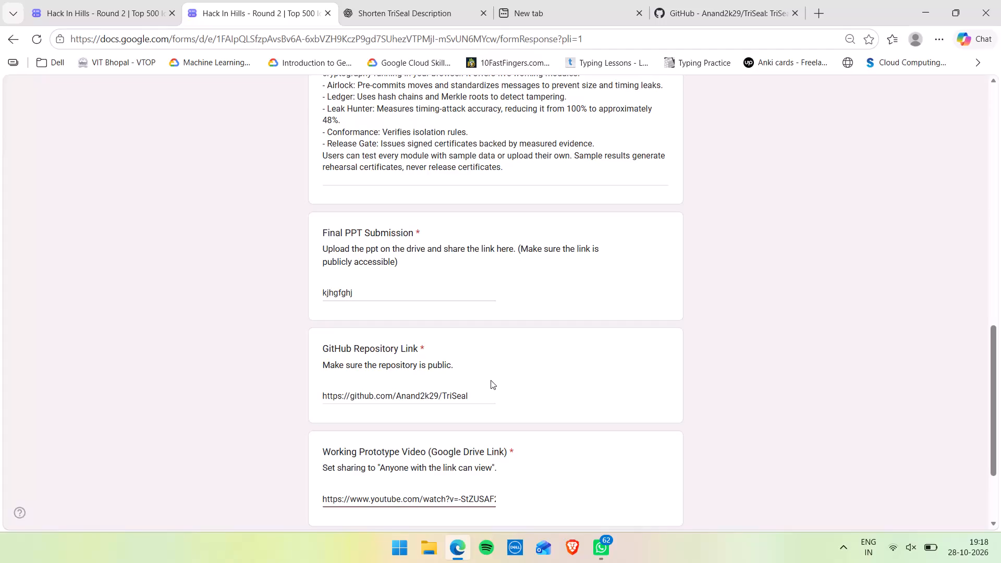
Look over the project details answers on page 2 and advance the form to its "Social Pitch Round" page.
scroll(491, 380, "down", 2)
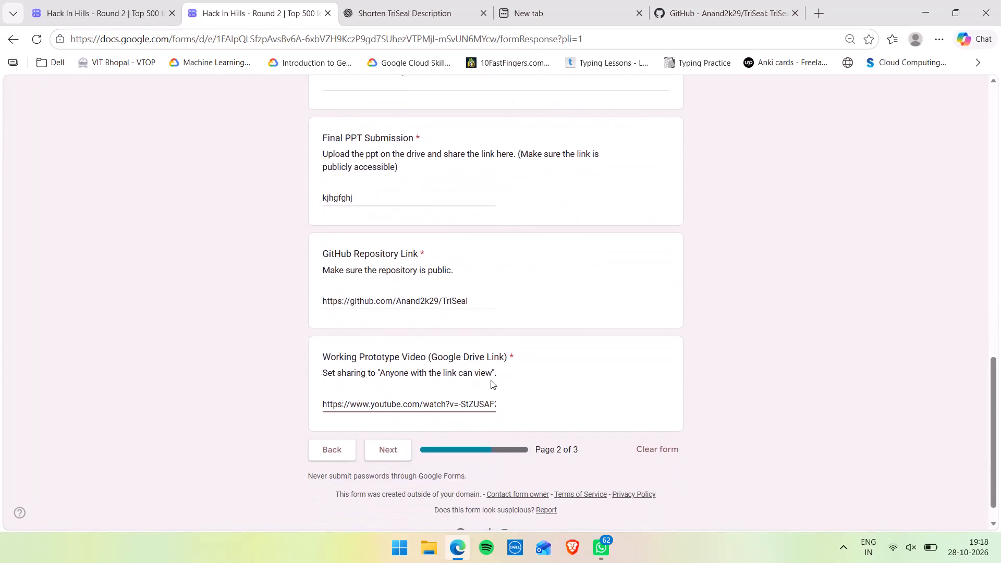
scroll(491, 380, "down", 1)
scroll(491, 380, "up", 5)
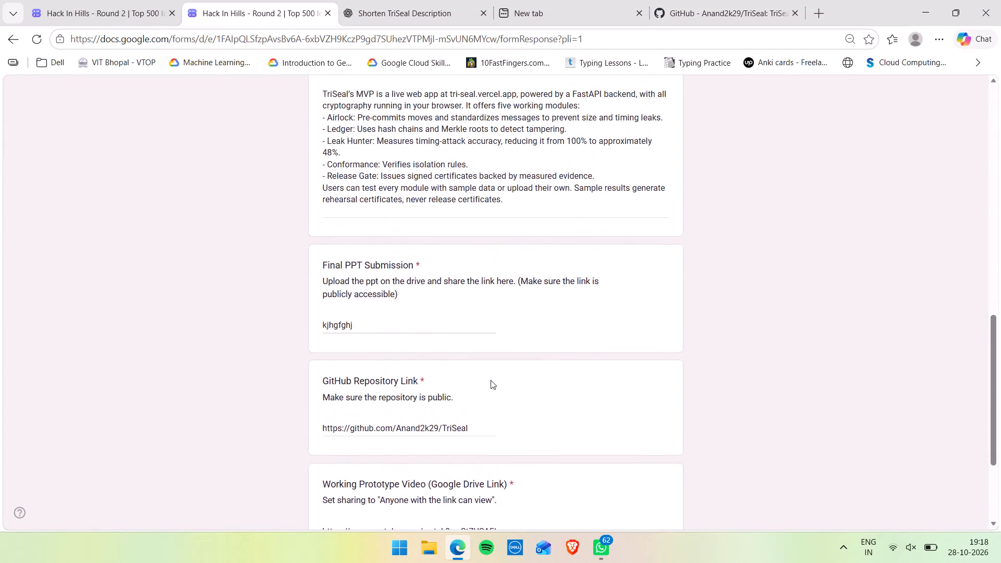
scroll(491, 380, "up", 4)
scroll(491, 380, "down", 1)
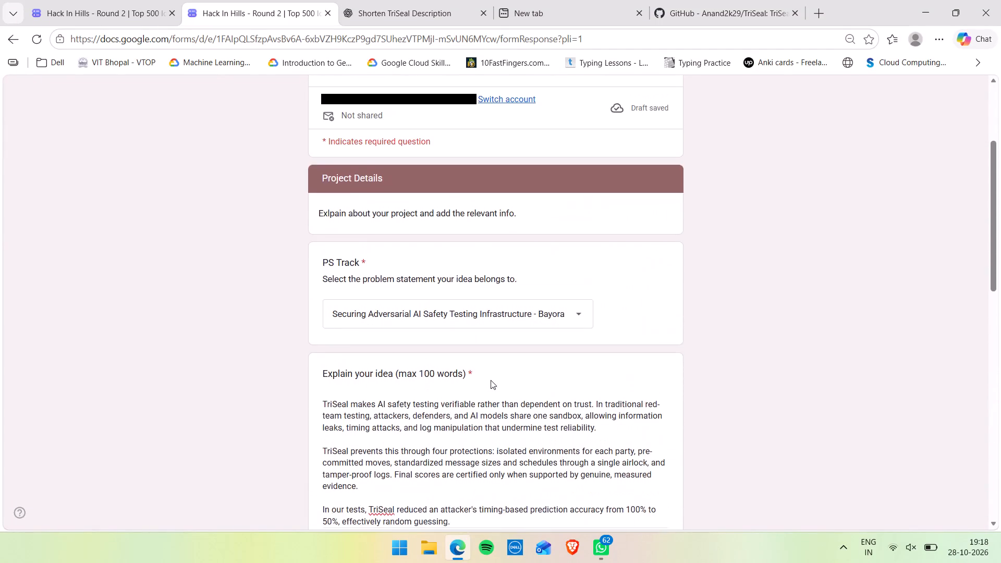
scroll(491, 380, "down", 1)
left_click(381, 427)
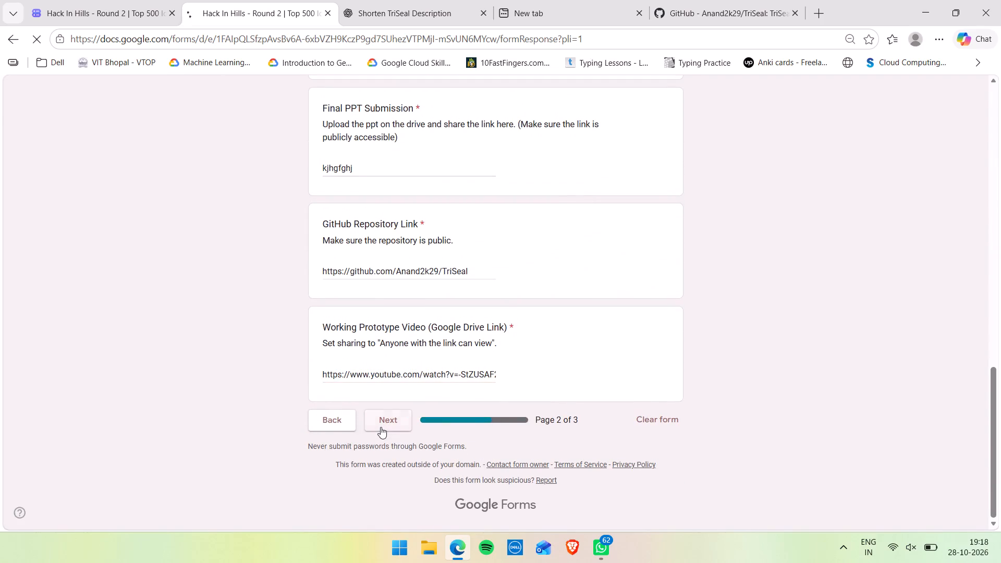
Fill the empty "X Post Link" answer with the copied web address of the X post and check the pasted link.
scroll(420, 353, "down", 1)
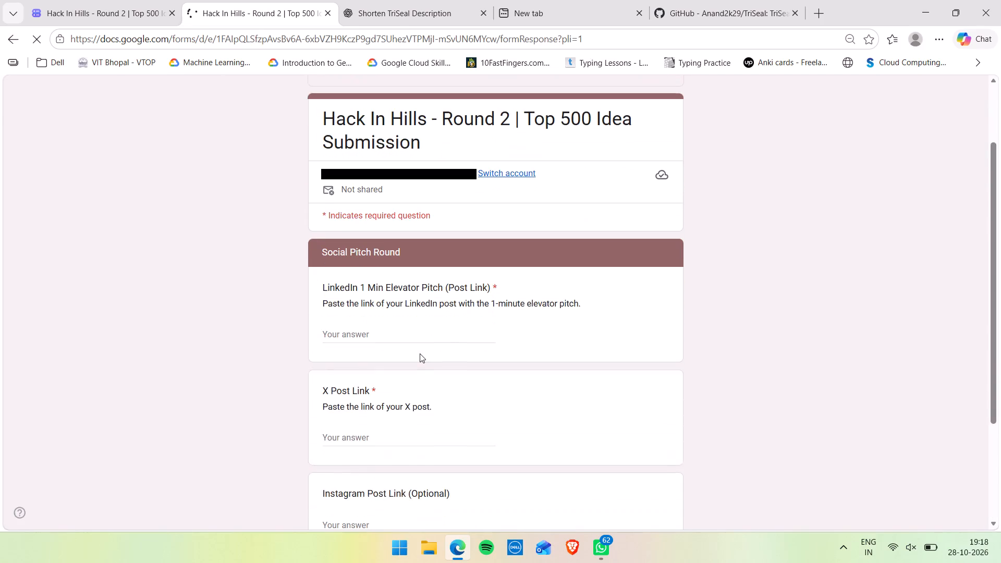
scroll(420, 353, "down", 2)
left_click(397, 356)
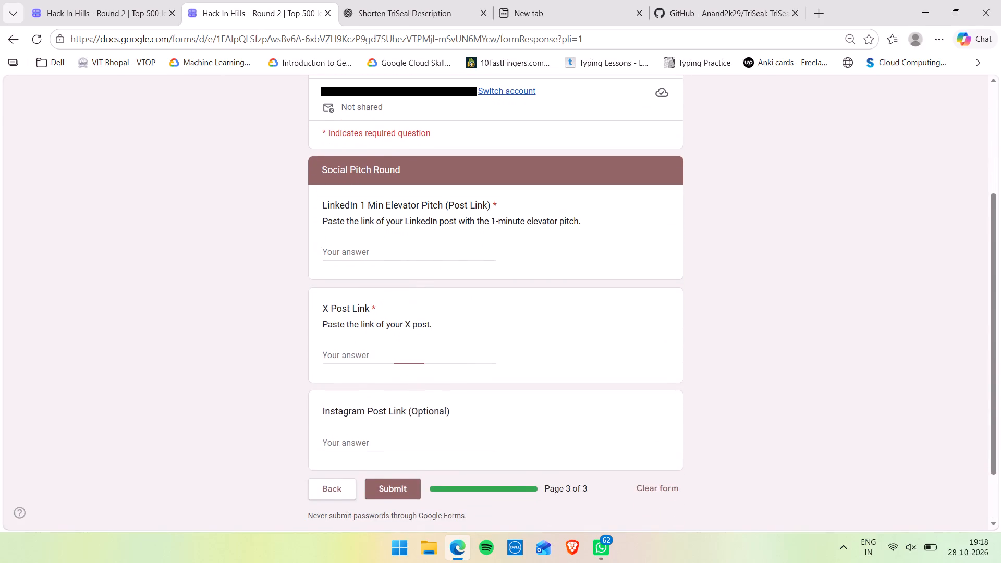
key("ctrl+v")
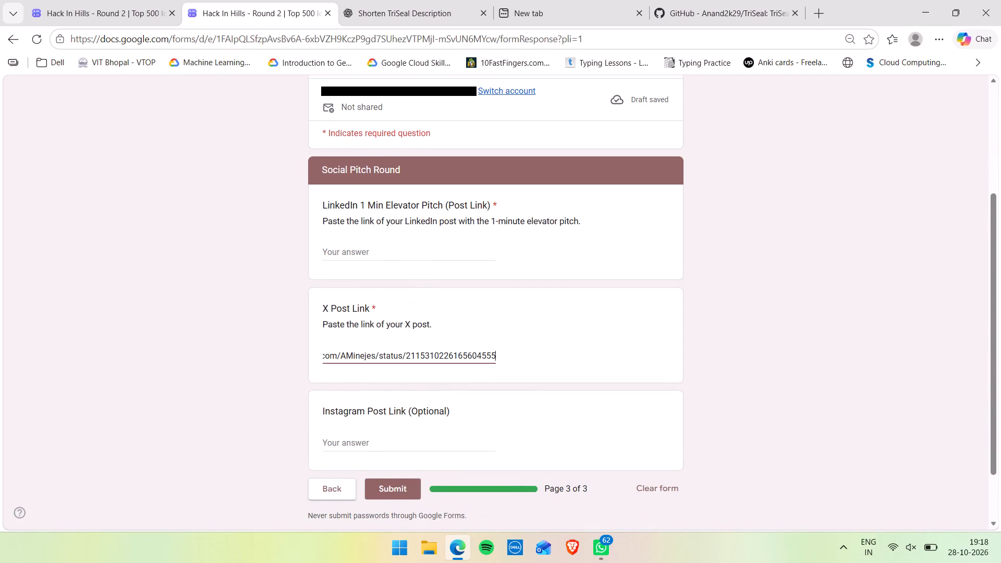
scroll(397, 356, "right", 3)
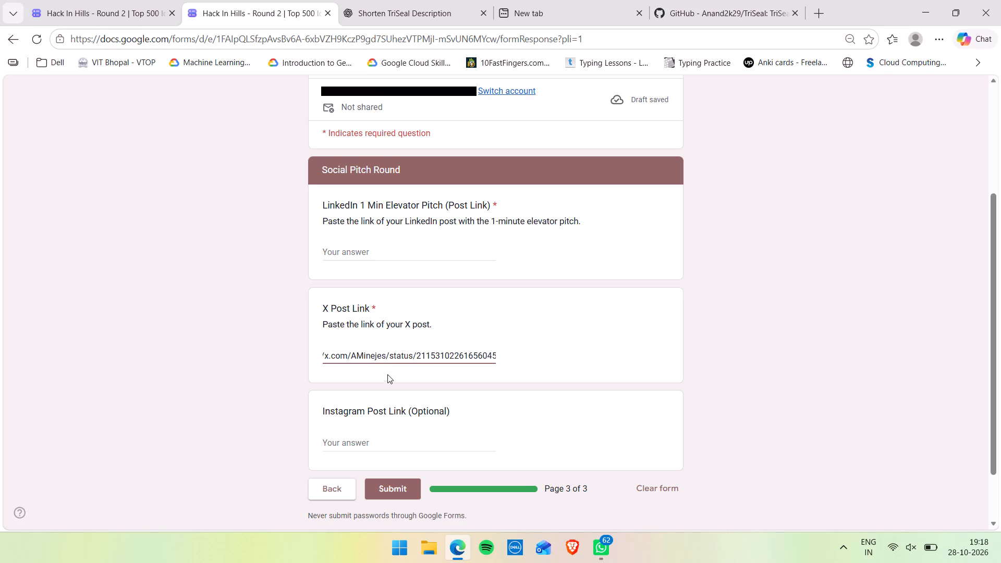
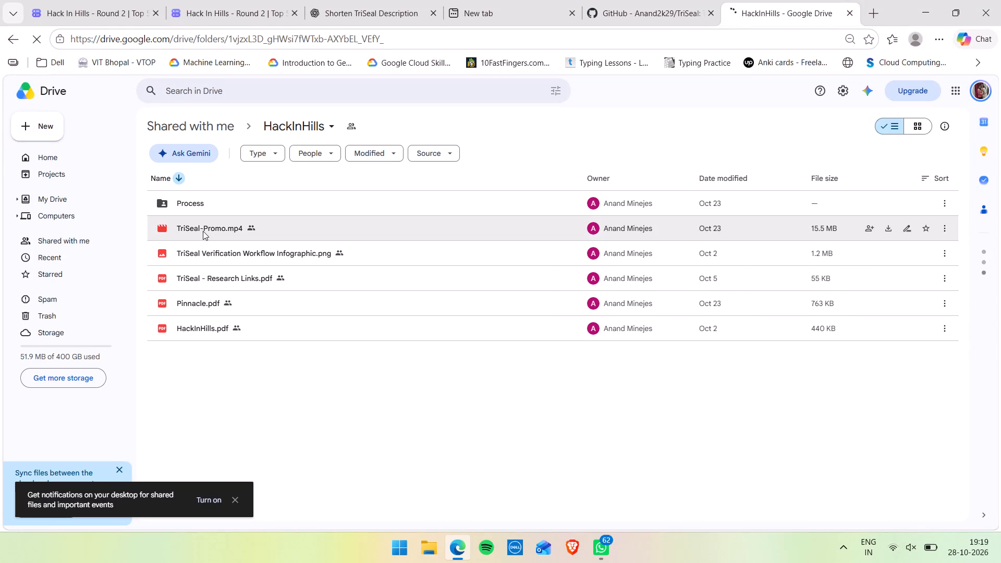
Open the promo video TriSeal-Promo.mp4 from the shared HackInHills folder.
double_click(203, 231)
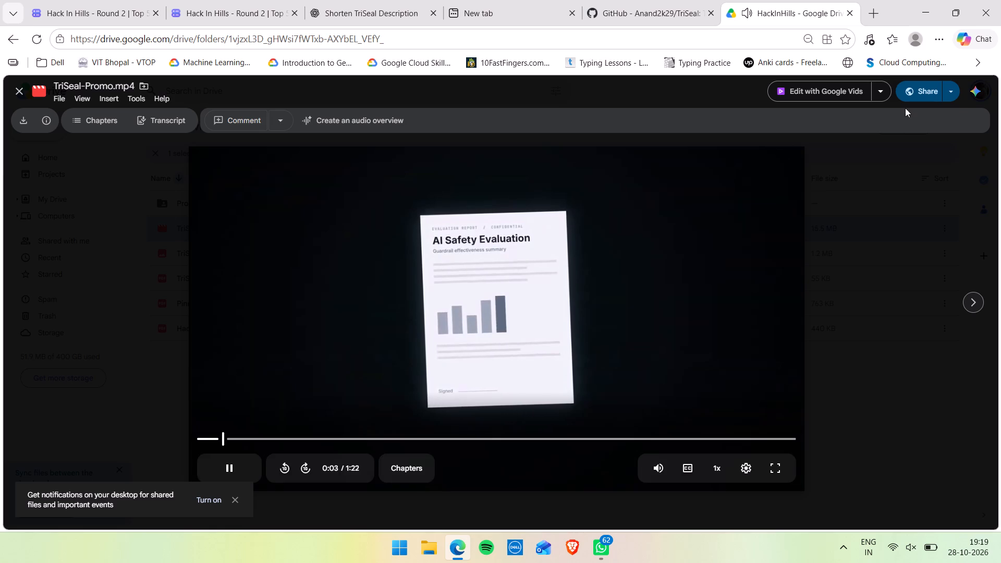
Set link access for TriSeal-Promo.mp4 to Viewer for anyone with the link, applying the change to the parent folder HackInHills as well.
left_click(955, 96)
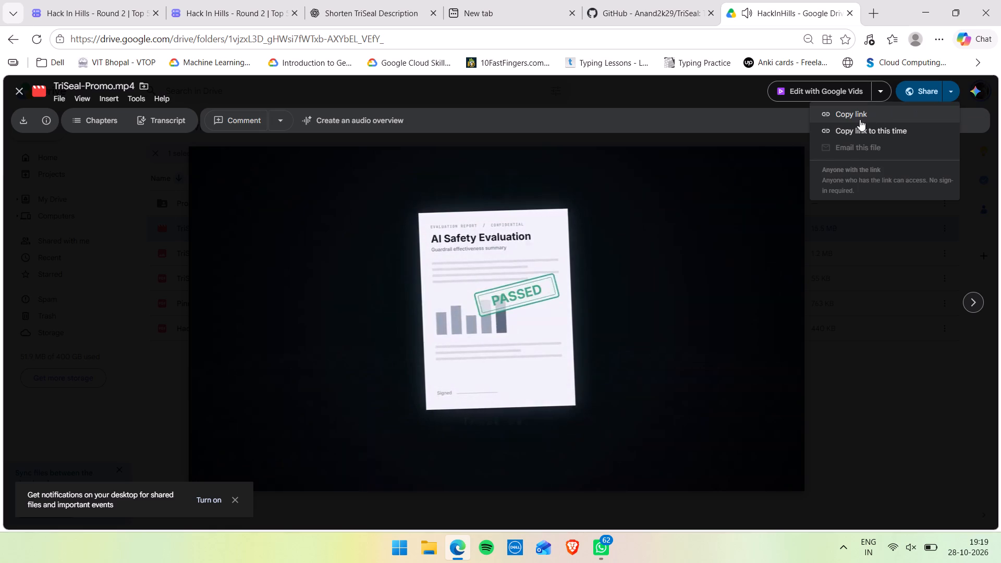
left_click(798, 165)
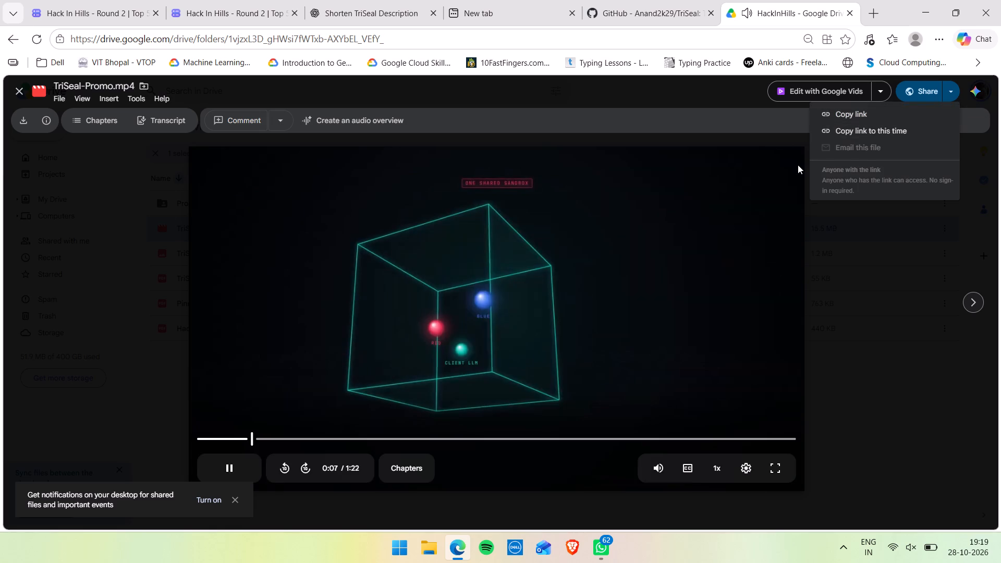
left_click(916, 91)
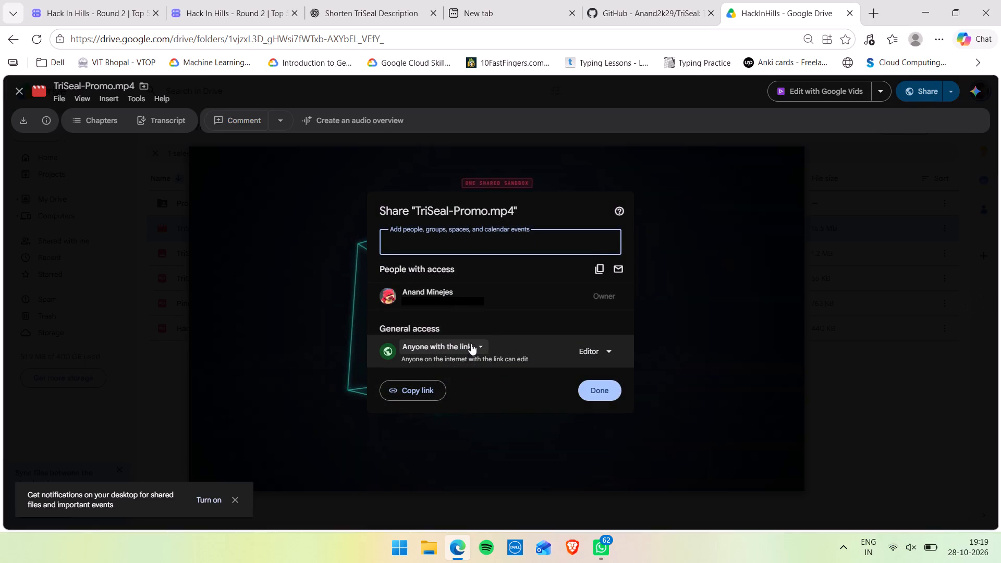
left_click(604, 349)
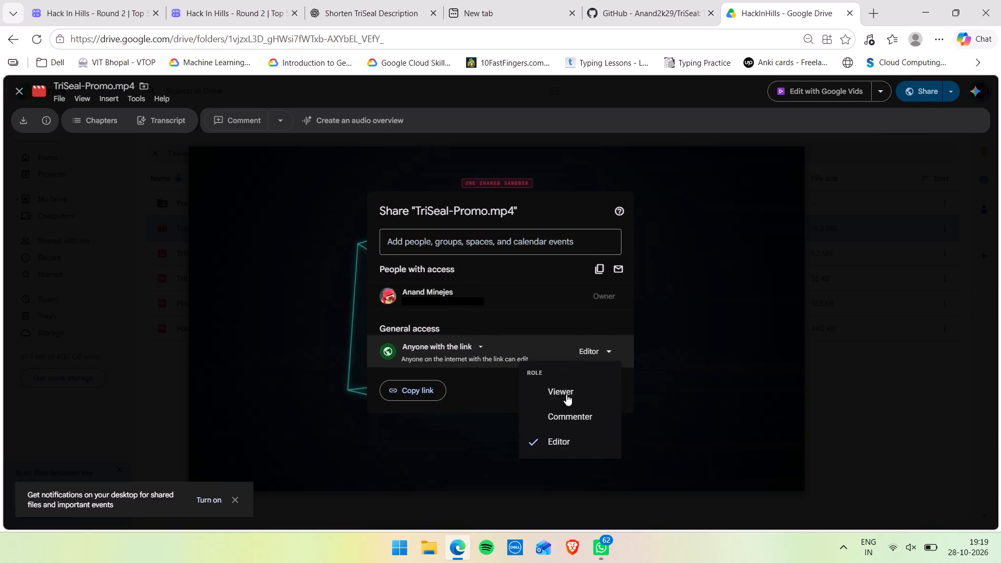
left_click(560, 393)
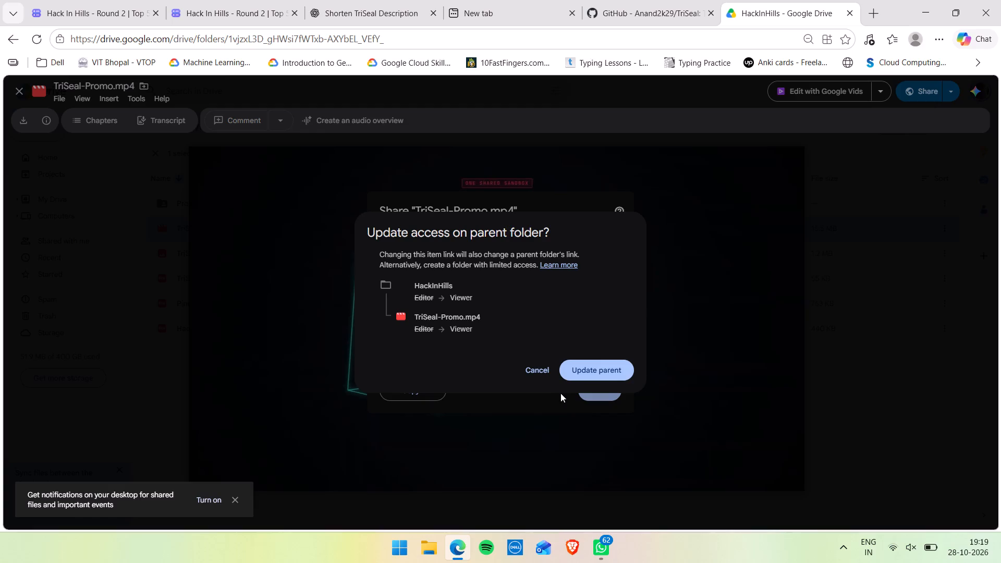
left_click(578, 369)
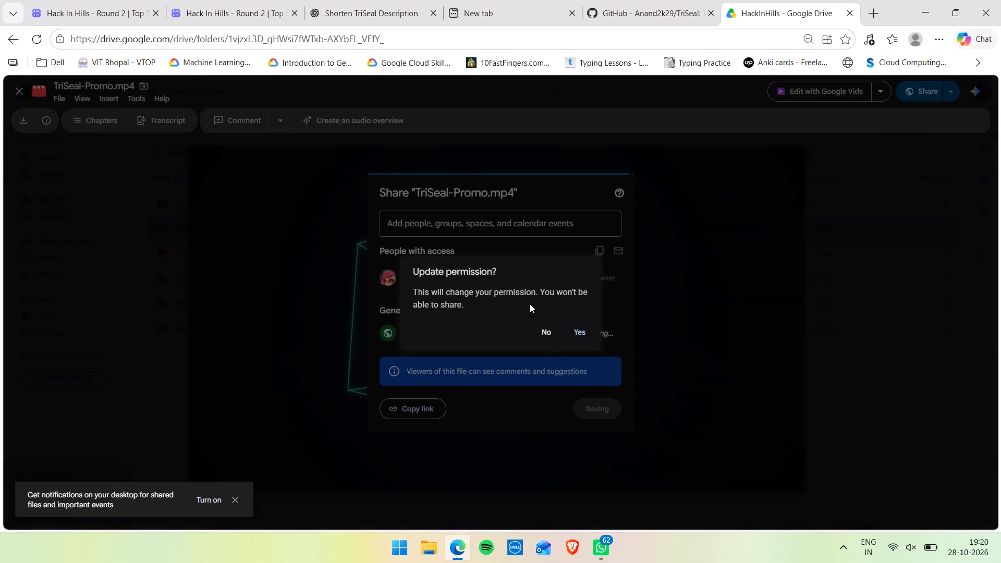
left_click(579, 327)
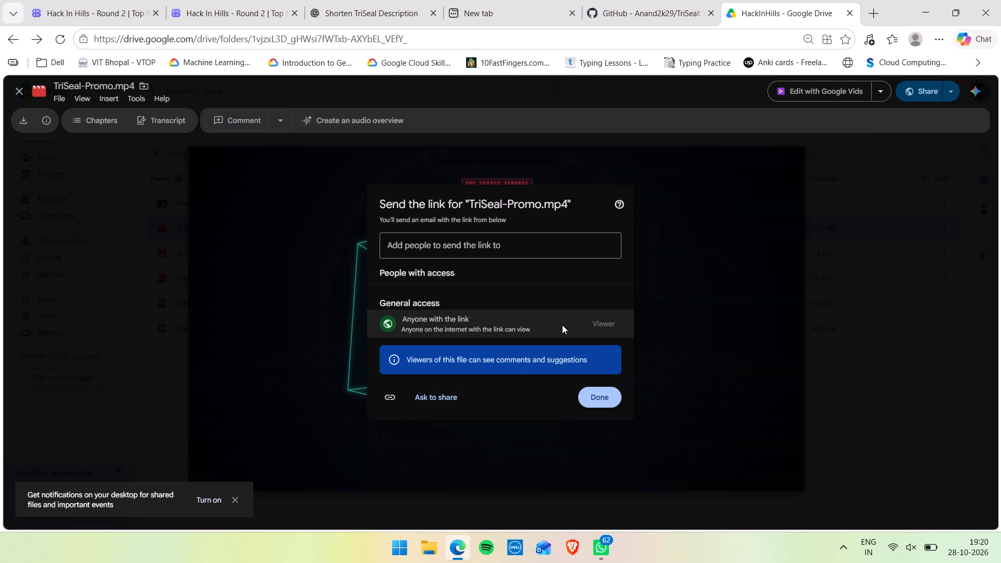
left_click(704, 249)
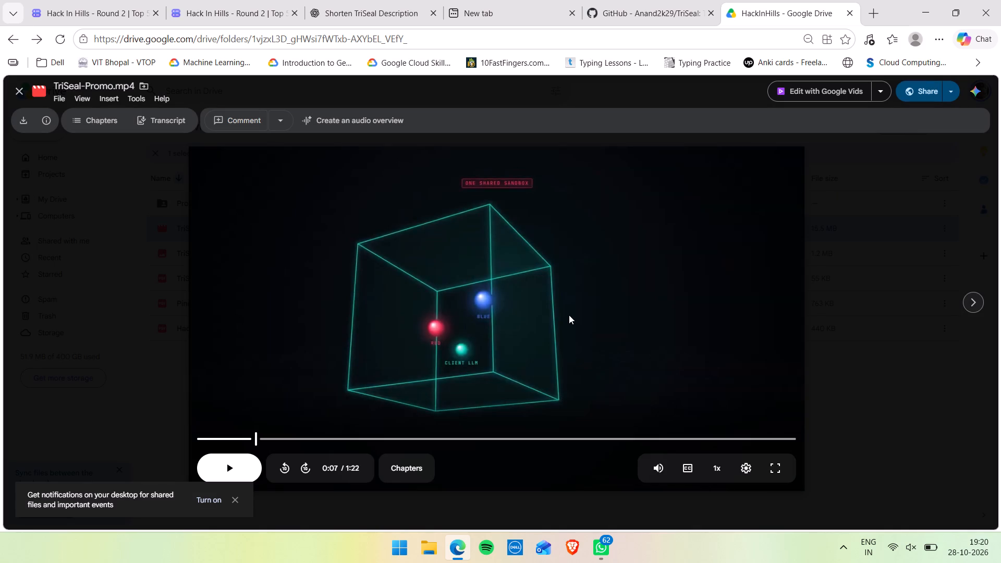
Recheck the general access settings in the sharing dialog of TriSeal-Promo.mp4, leaving without sending the link.
left_click(917, 89)
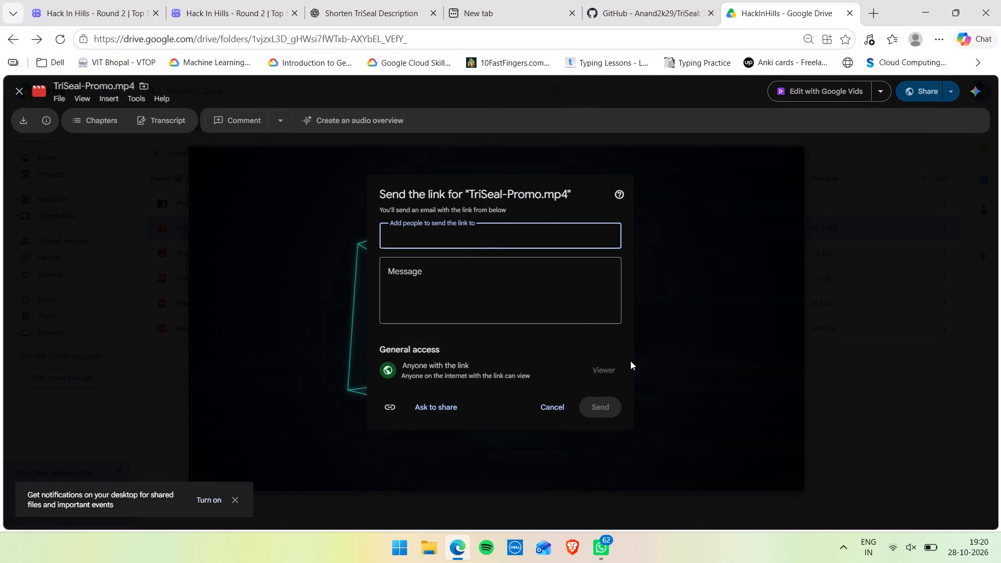
left_click(563, 403)
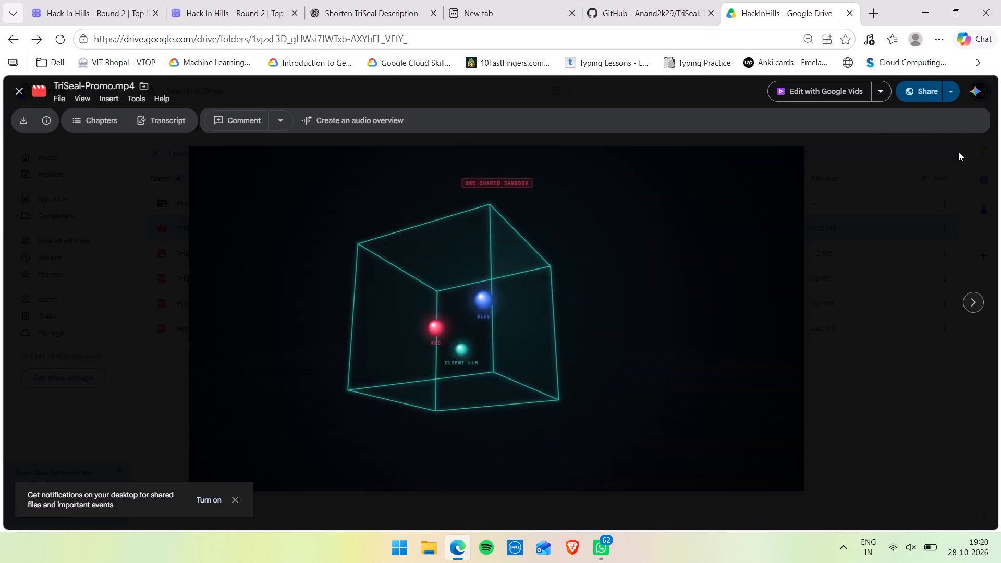
left_click(119, 205)
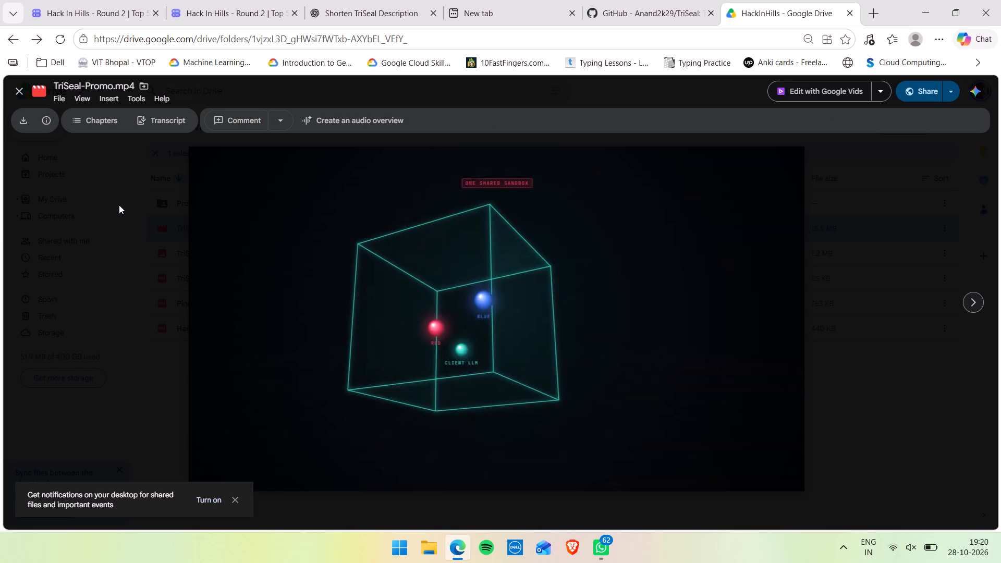
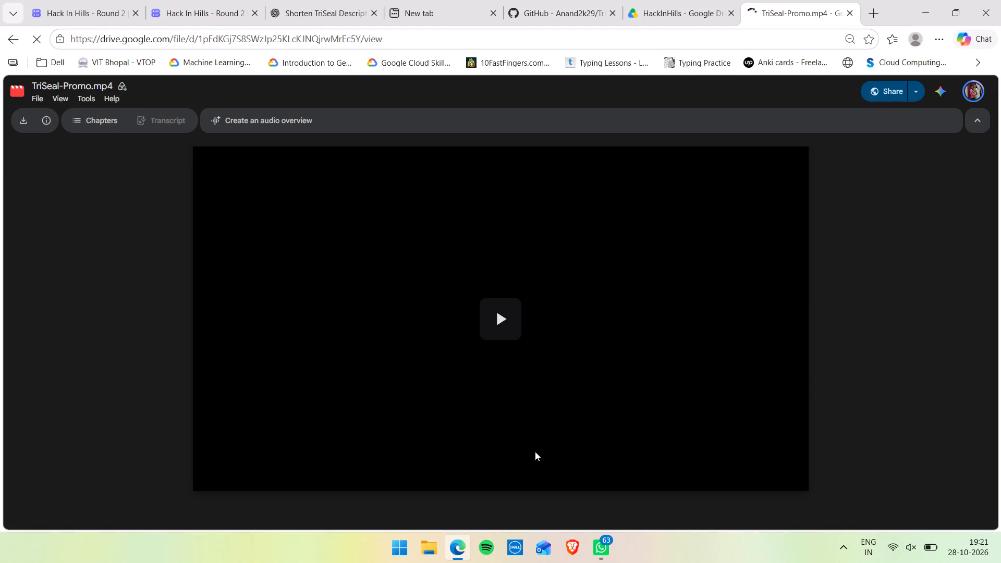
Play the TriSeal-Promo.mp4 video in its preview to check it.
left_click(500, 333)
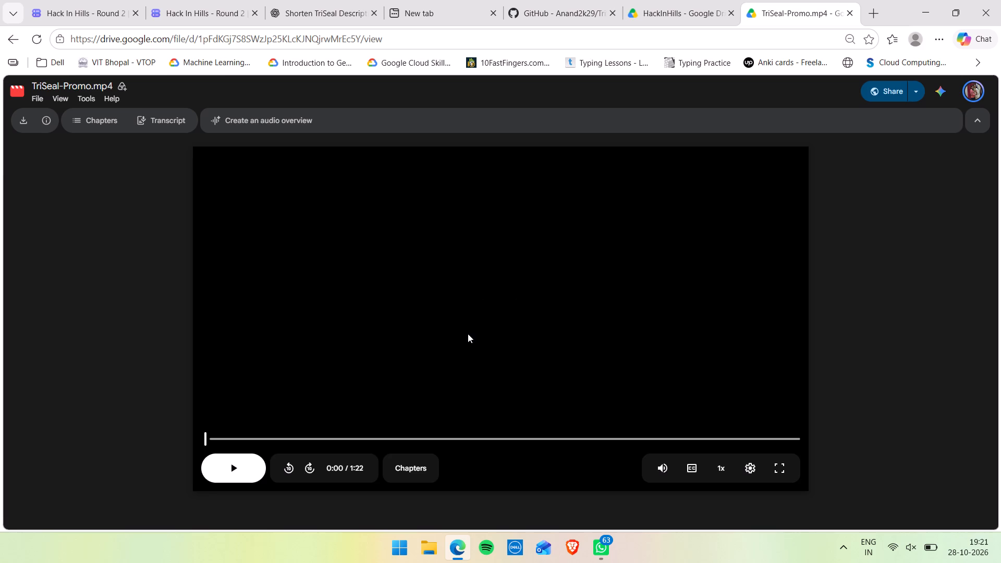
left_click(241, 472)
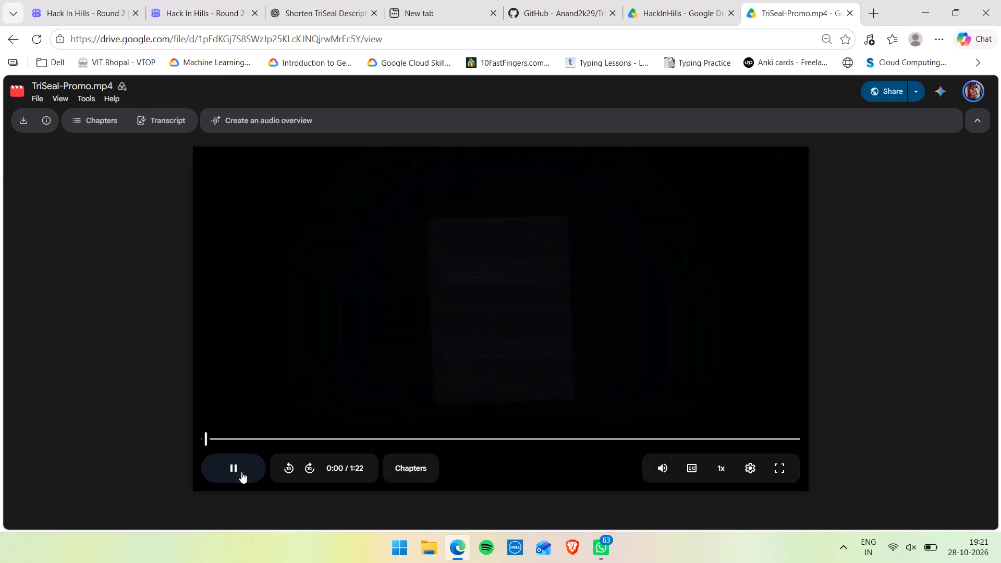
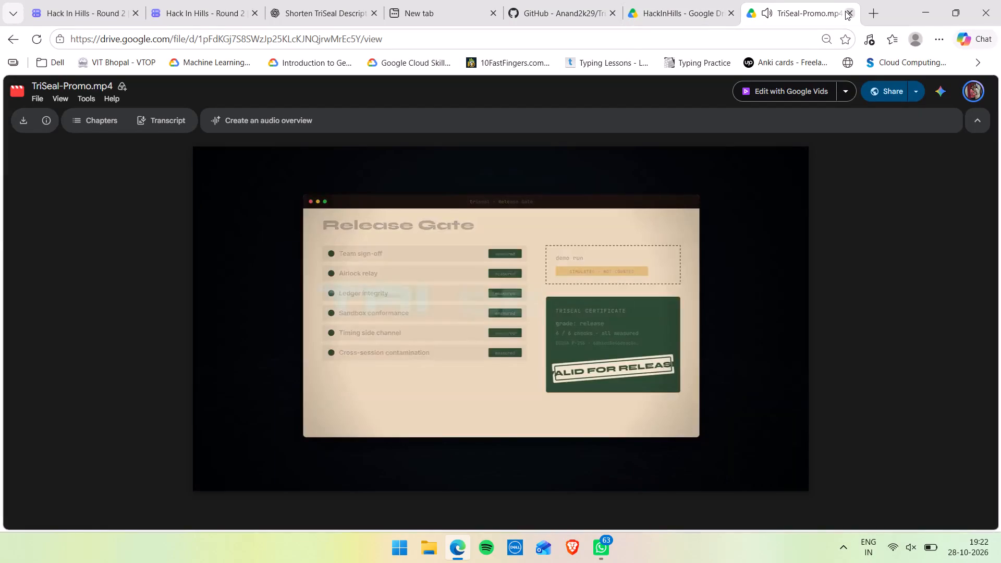
Close the browser tabs showing TriSeal-Promo.mp4 and the HackInHills Drive folder.
left_click(845, 11)
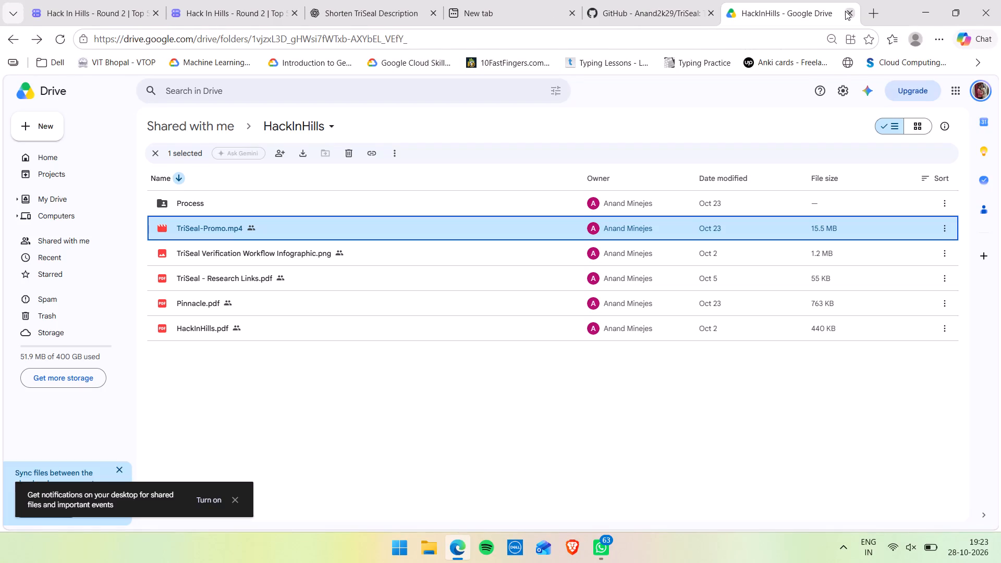
left_click(845, 11)
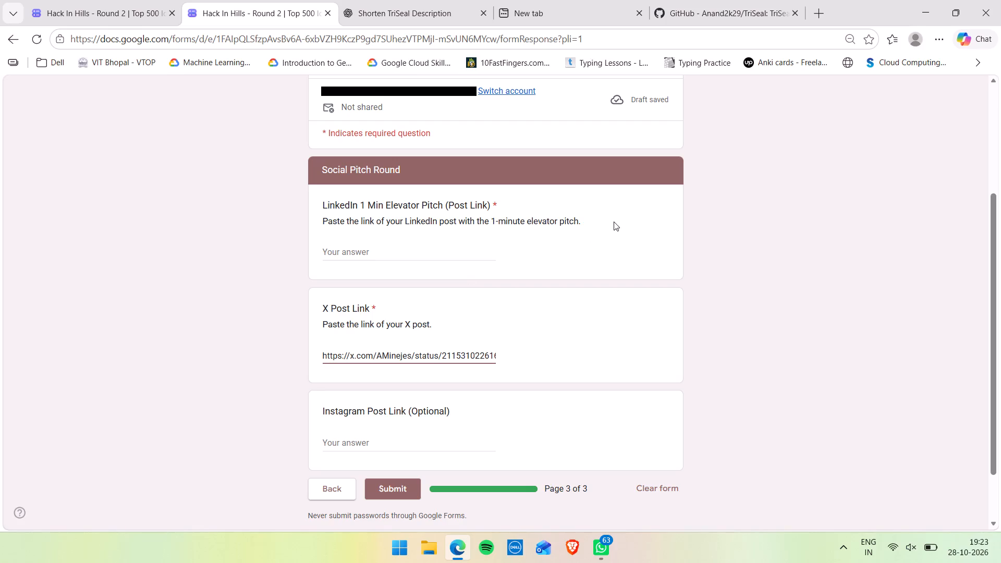
Open the account owner's LinkedIn profile page in a new browser tab.
left_click(812, 4)
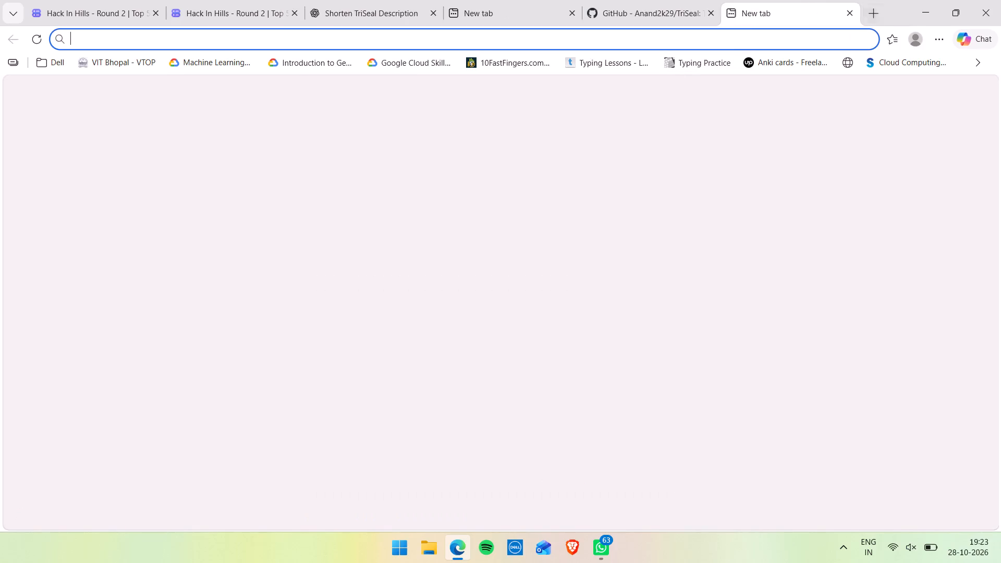
left_click(733, 46)
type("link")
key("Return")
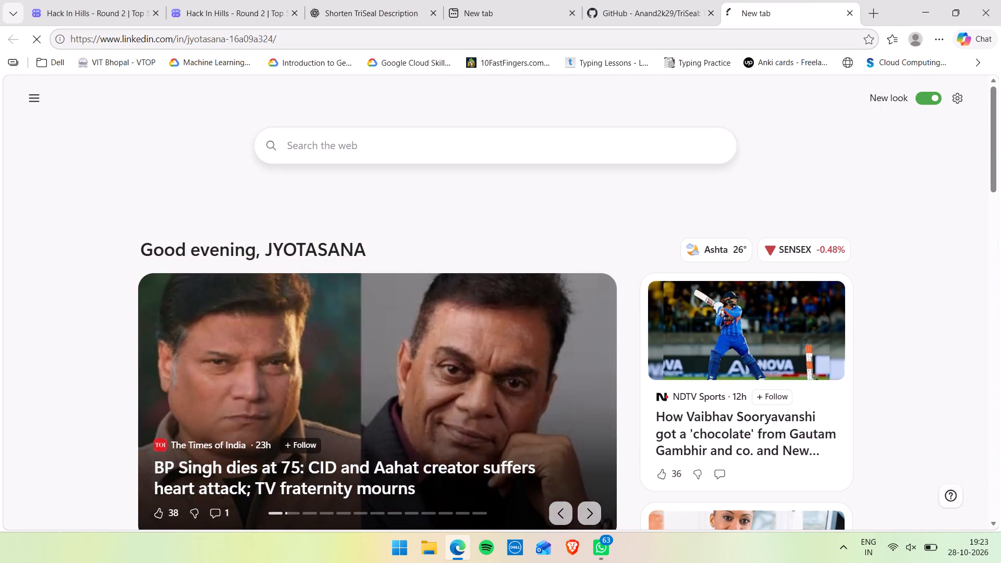
Look over the LinkedIn profile page and check the form's Social Pitch Round questions about the post links.
scroll(475, 253, "down", 1)
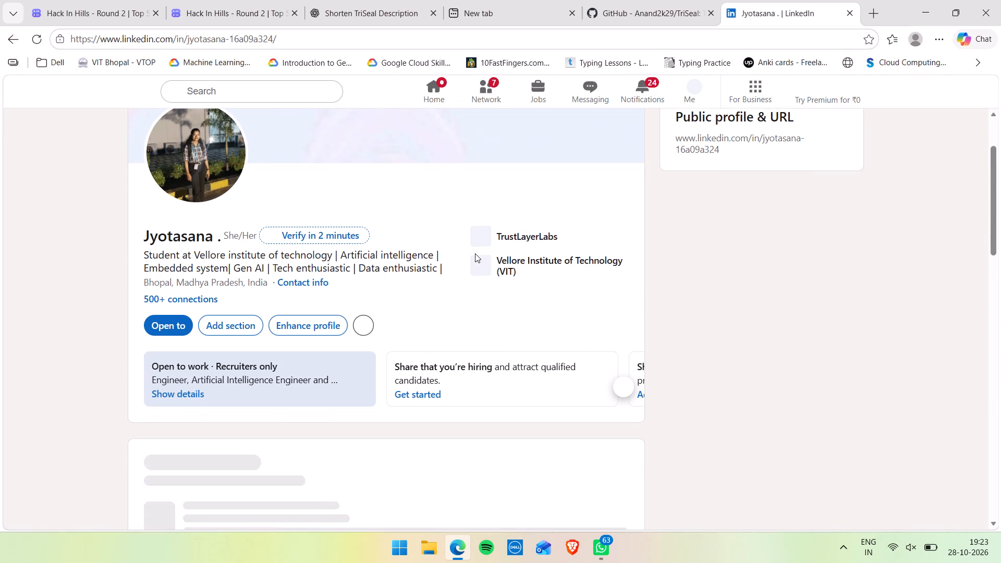
scroll(475, 253, "down", 2)
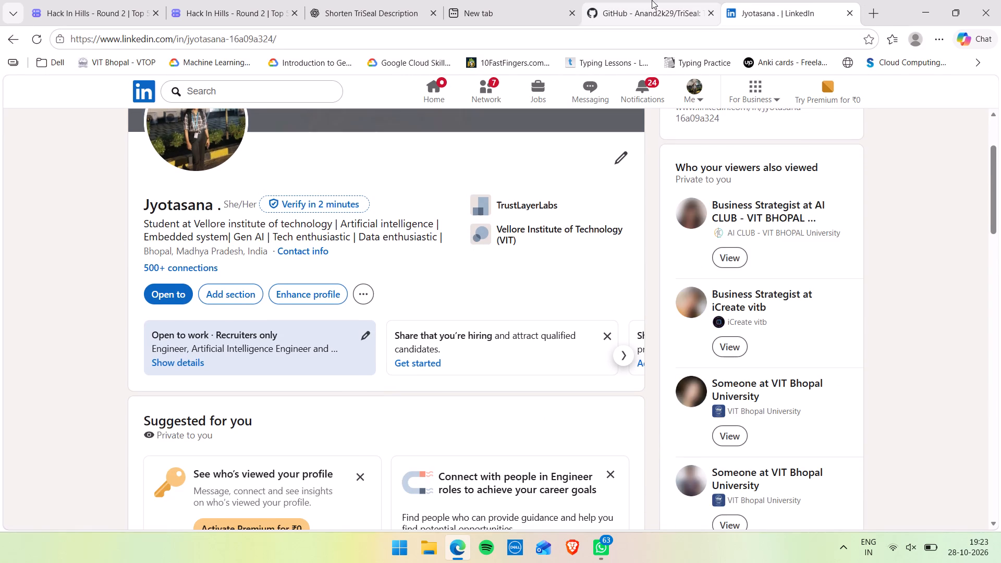
left_click(652, 0)
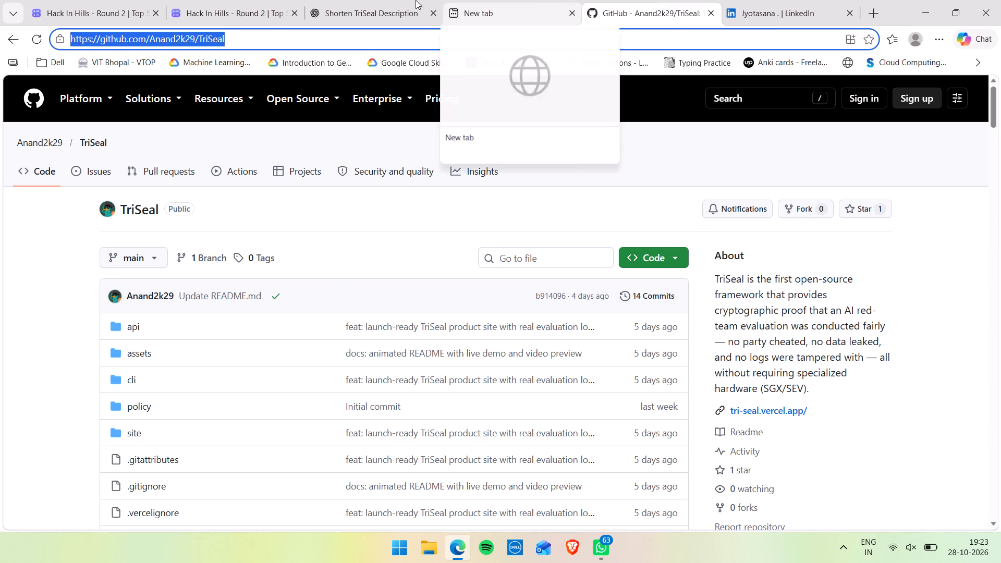
left_click(731, 0)
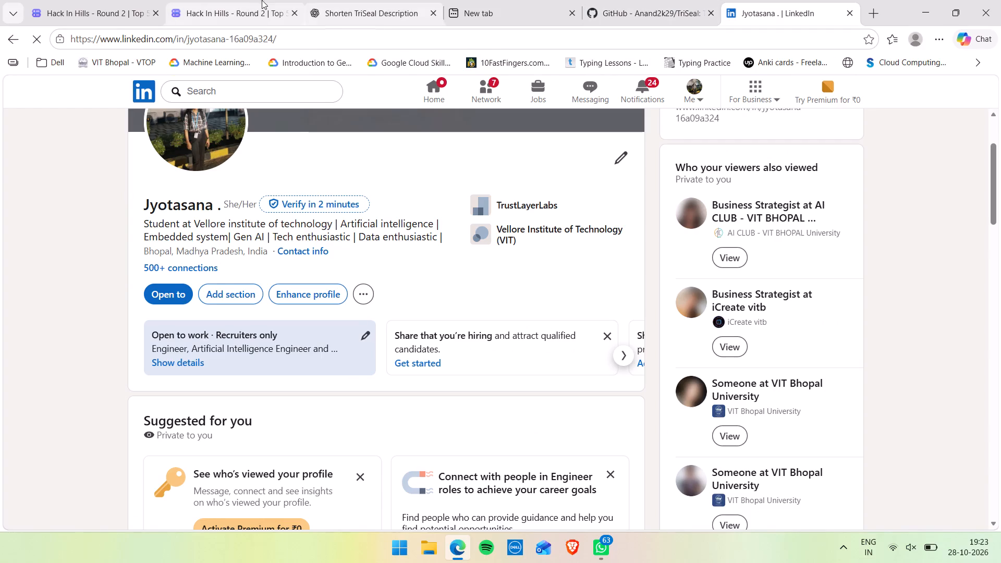
left_click(252, 0)
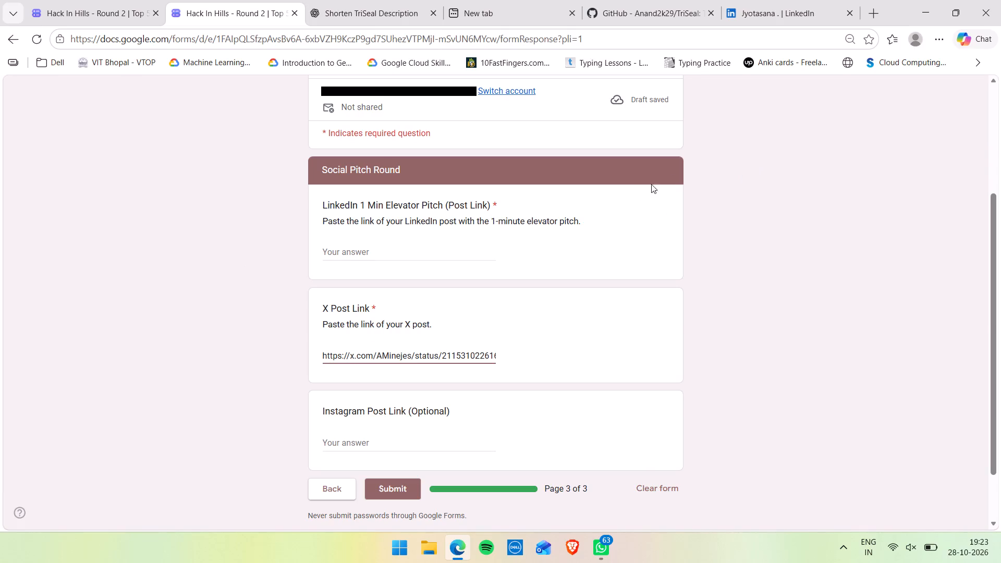
left_click(788, 0)
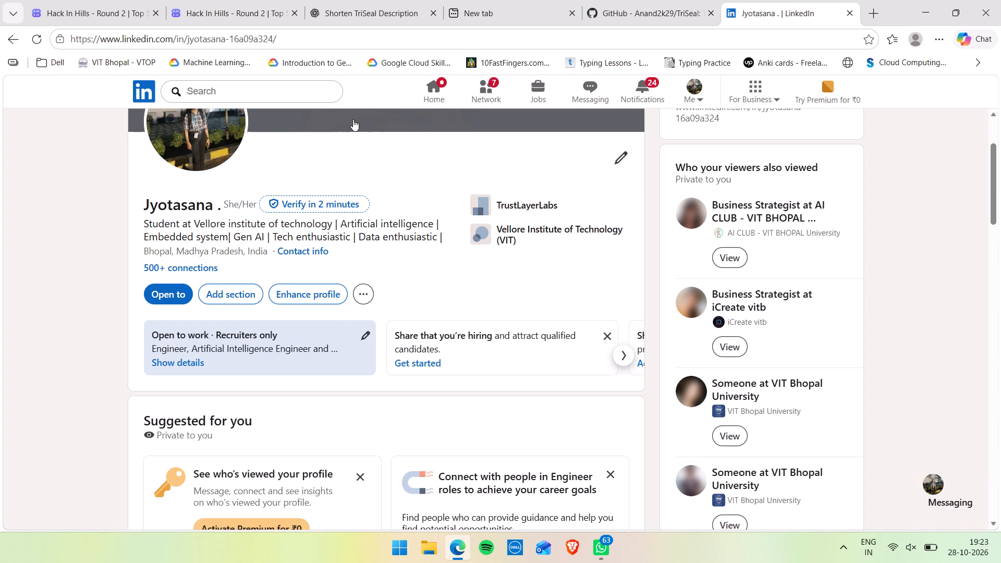
scroll(353, 273, "down", 1)
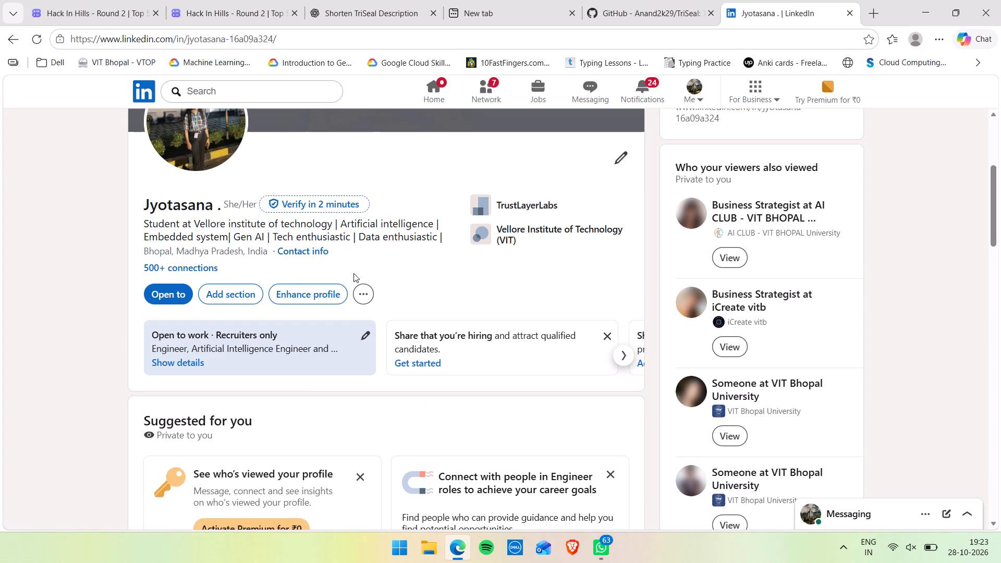
scroll(353, 273, "down", 1)
scroll(353, 273, "up", 4)
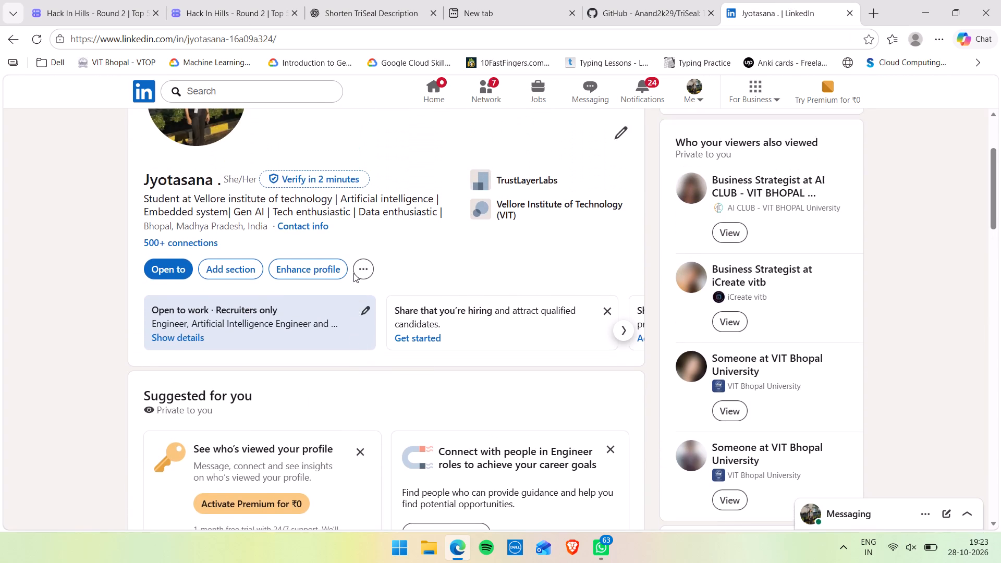
scroll(353, 273, "up", 2)
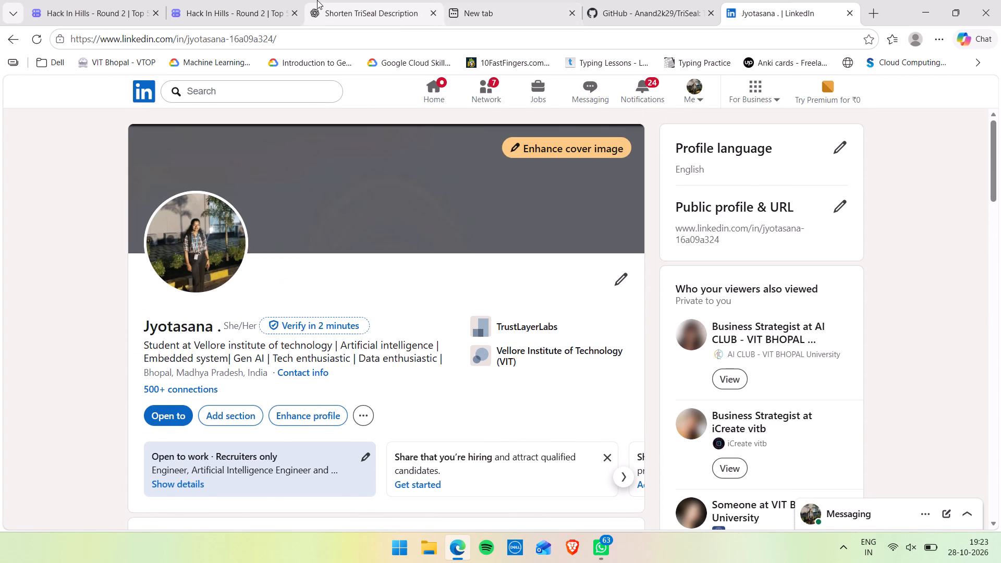
Return to the form, go back to its Project Details page, and review the answers down to the Working Prototype Video link.
left_click(251, 0)
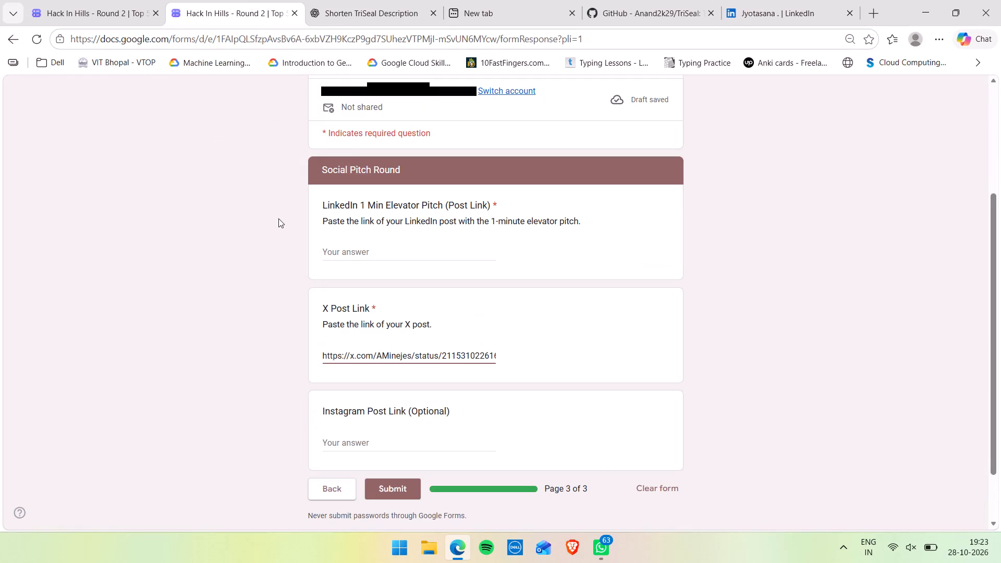
scroll(278, 218, "up", 2)
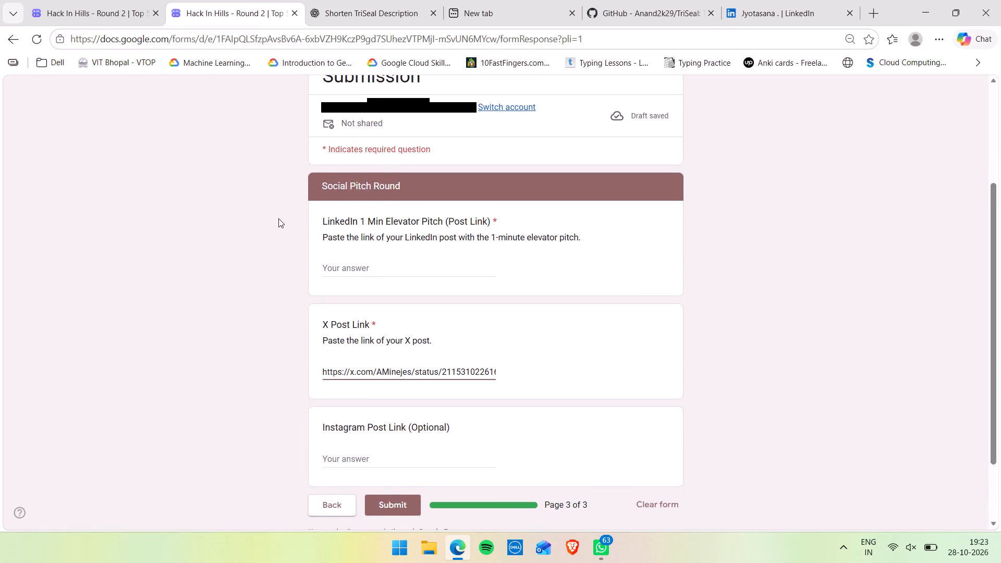
scroll(278, 218, "up", 1)
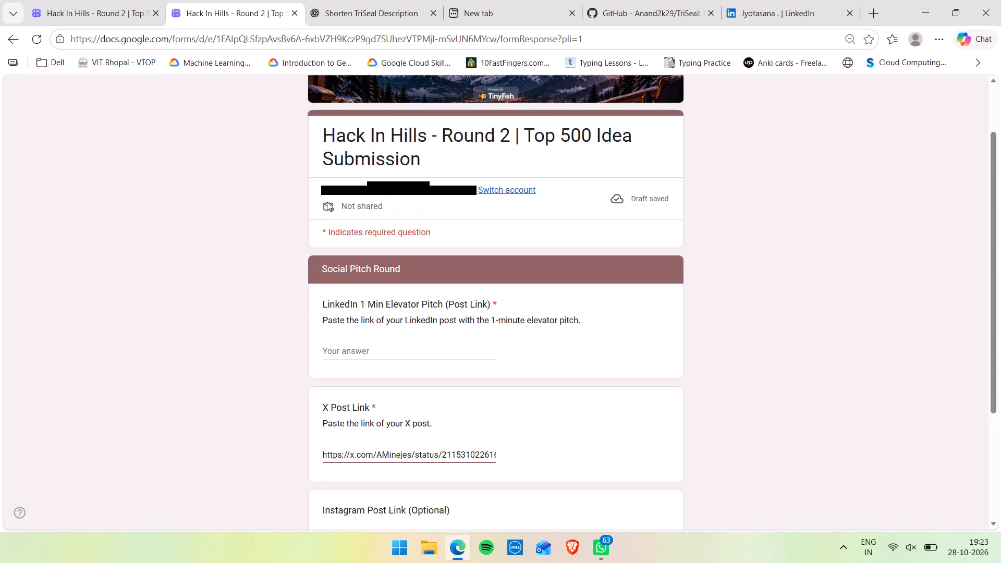
scroll(327, 202, "down", 4)
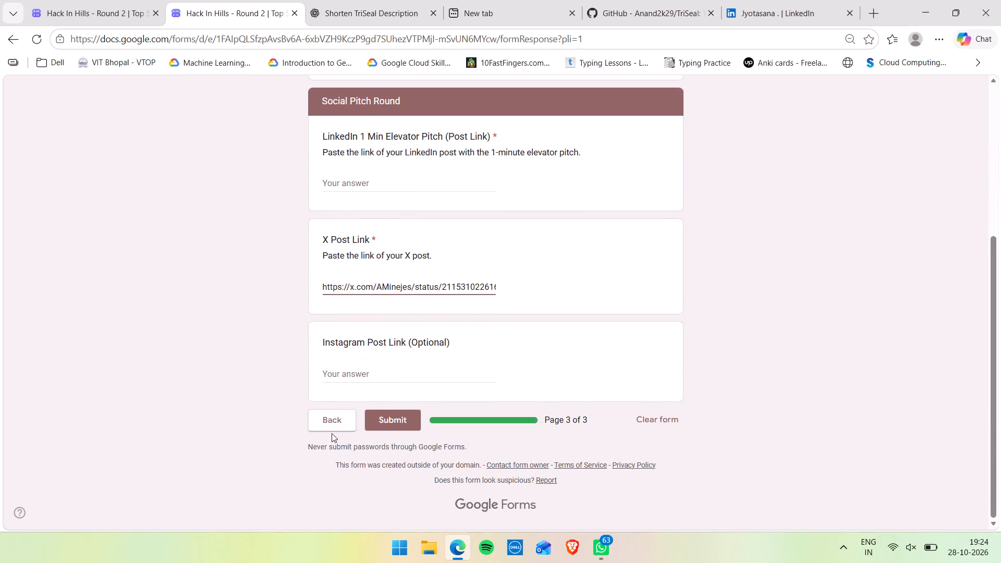
left_click(333, 430)
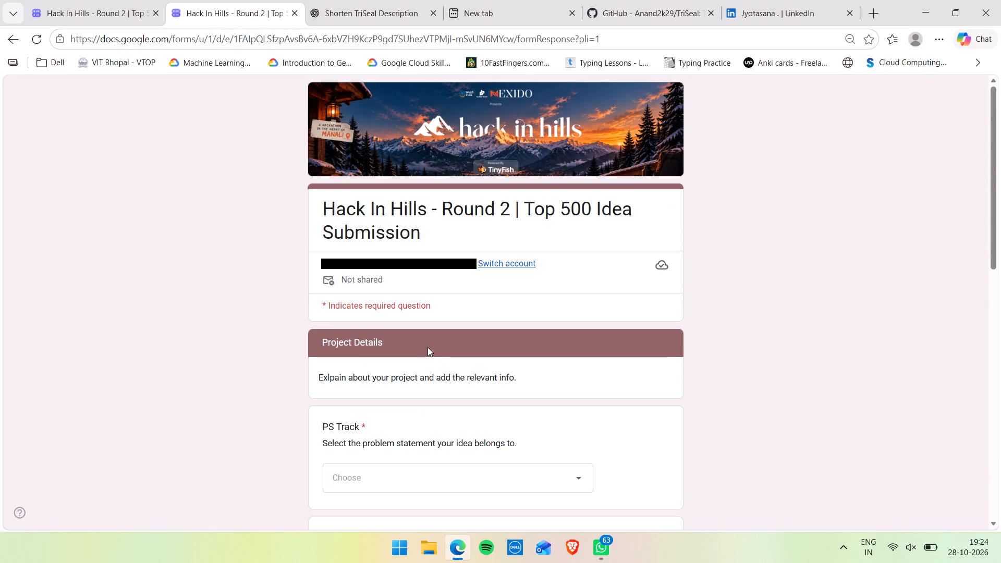
scroll(428, 347, "down", 6)
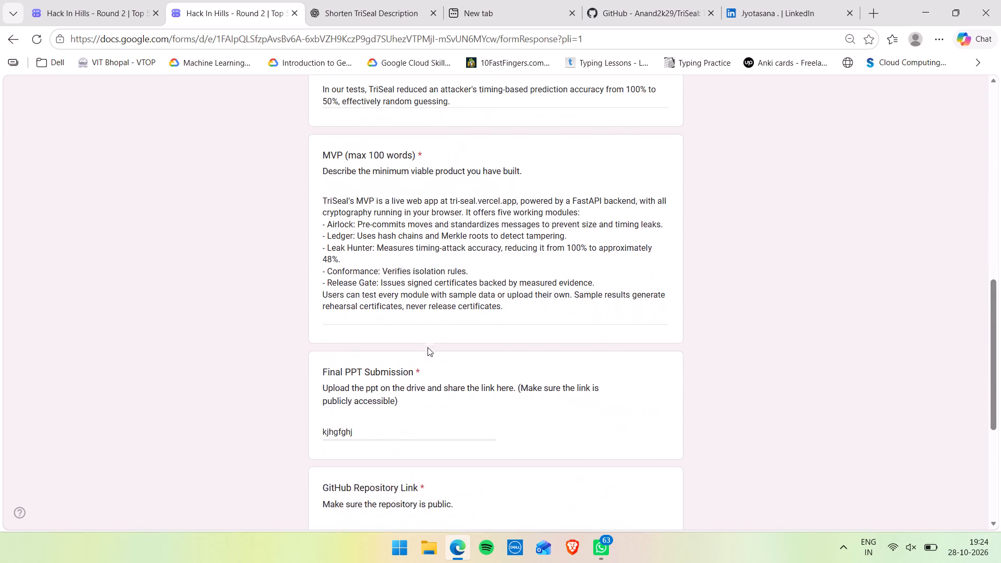
scroll(428, 347, "down", 3)
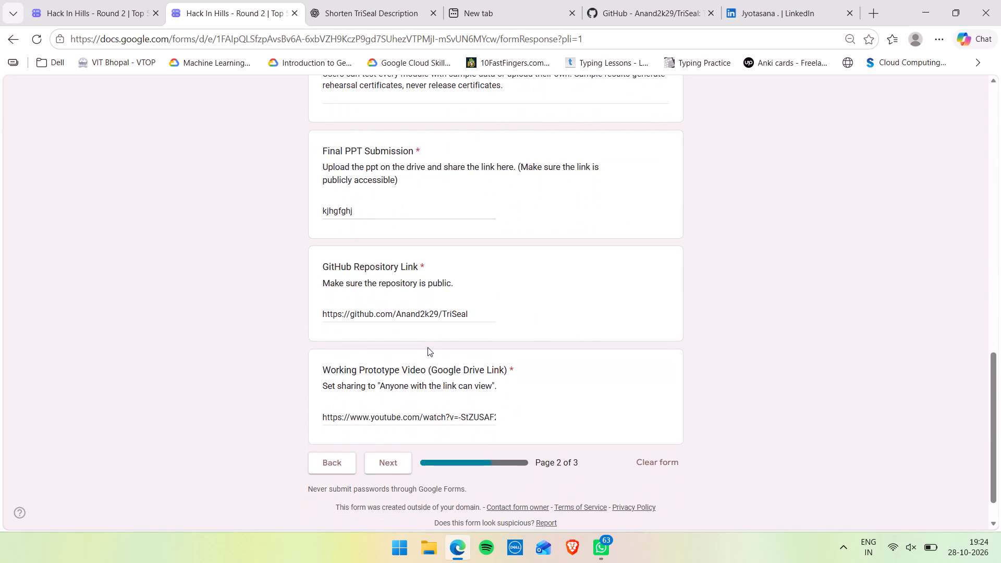
scroll(428, 347, "down", 1)
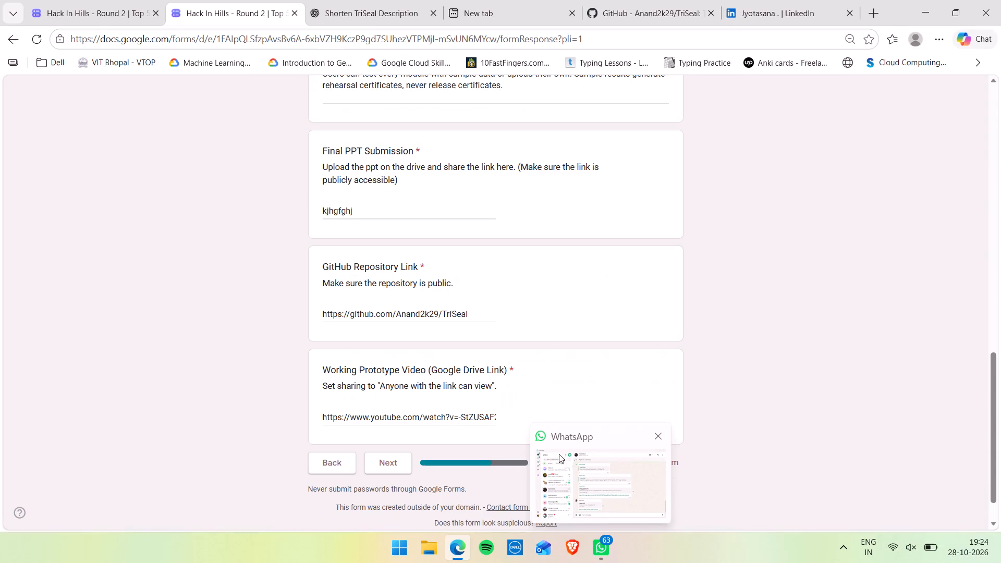
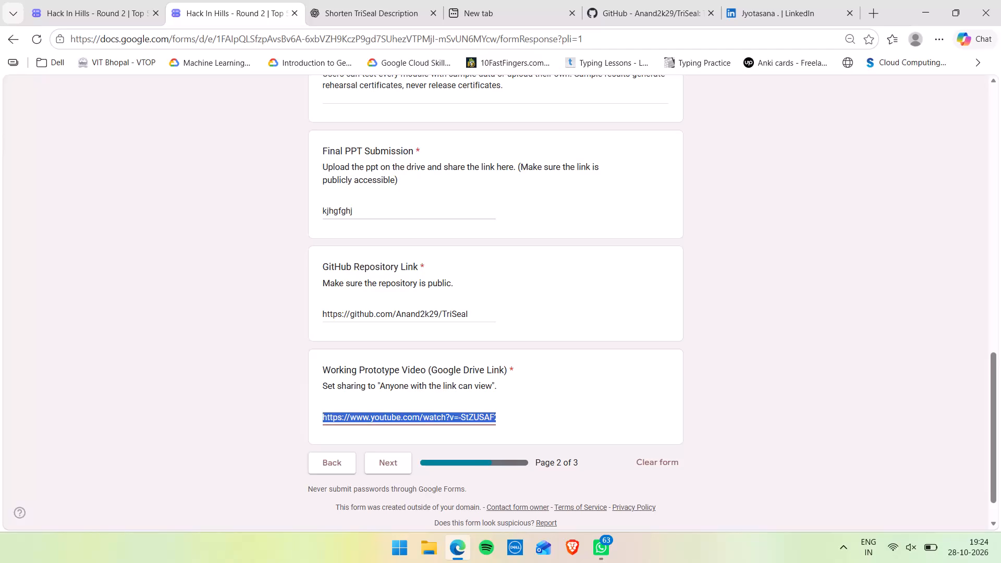
Replace the YouTube link in the Working Prototype Video answer with the copied Google Drive sharing link.
key("BackSpace")
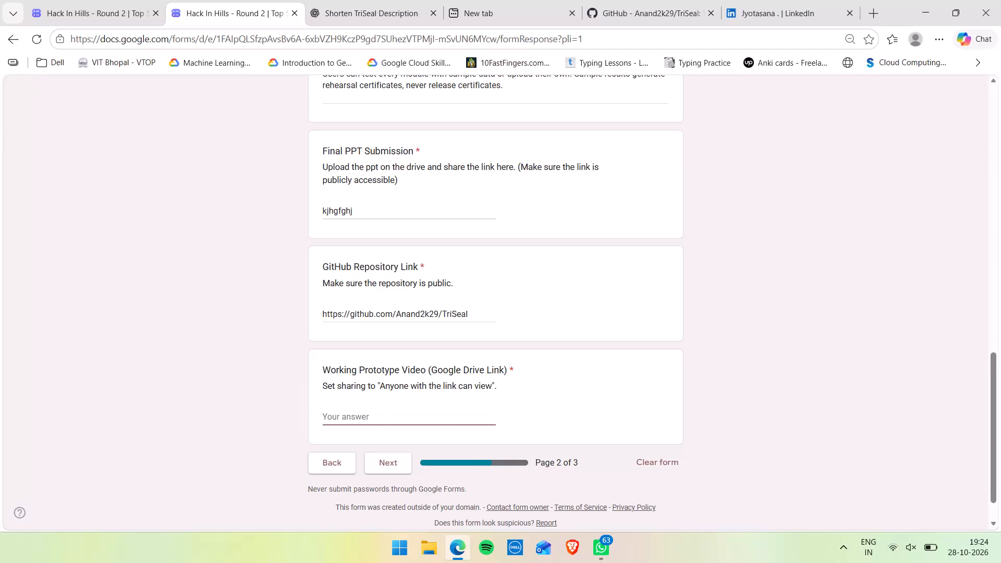
key("ctrl+v")
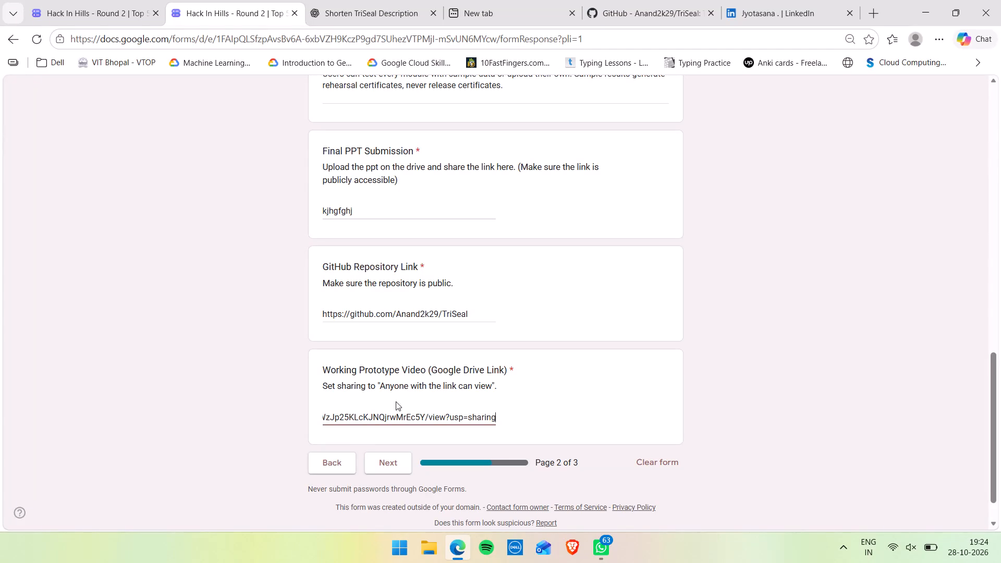
Review the answers on page 2 of the form, from the PS Track choice through the idea, MVP and submission links.
scroll(416, 354, "up", 1)
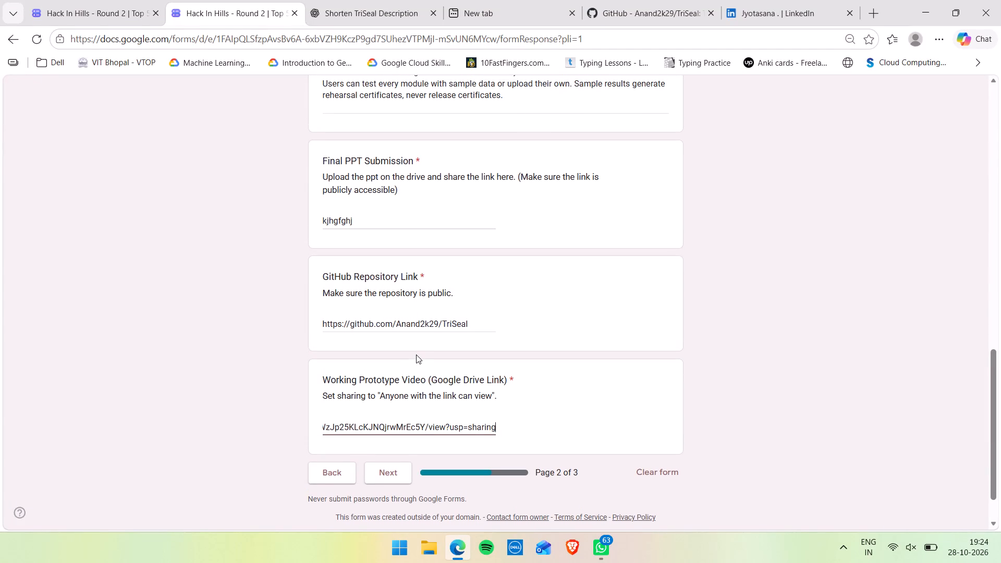
scroll(416, 354, "up", 1)
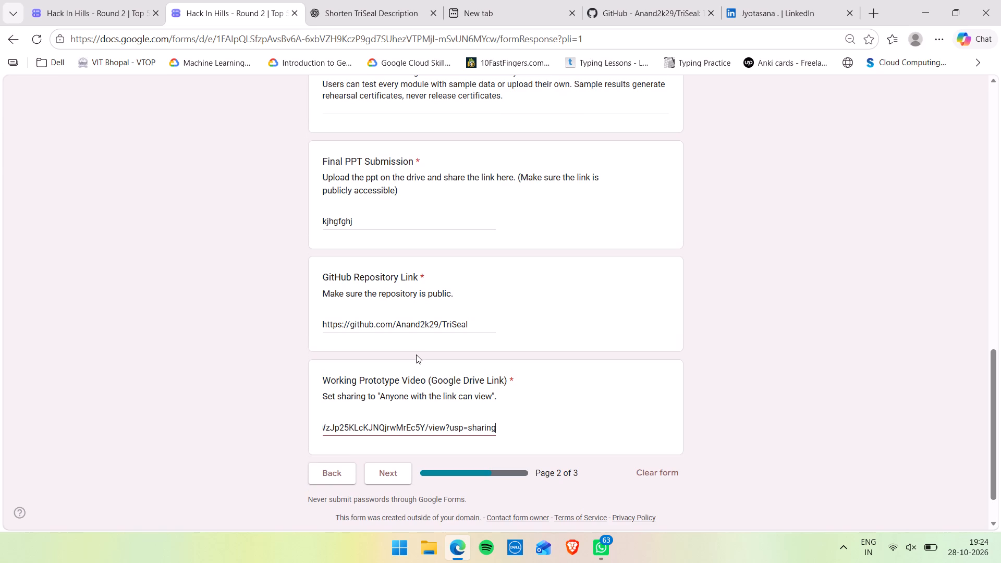
scroll(416, 354, "up", 2)
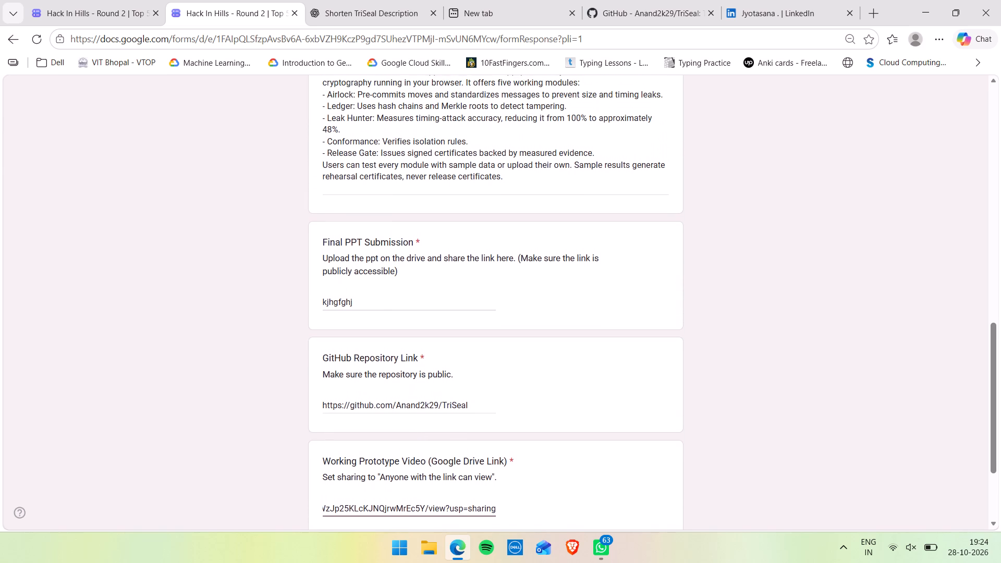
scroll(416, 354, "up", 3)
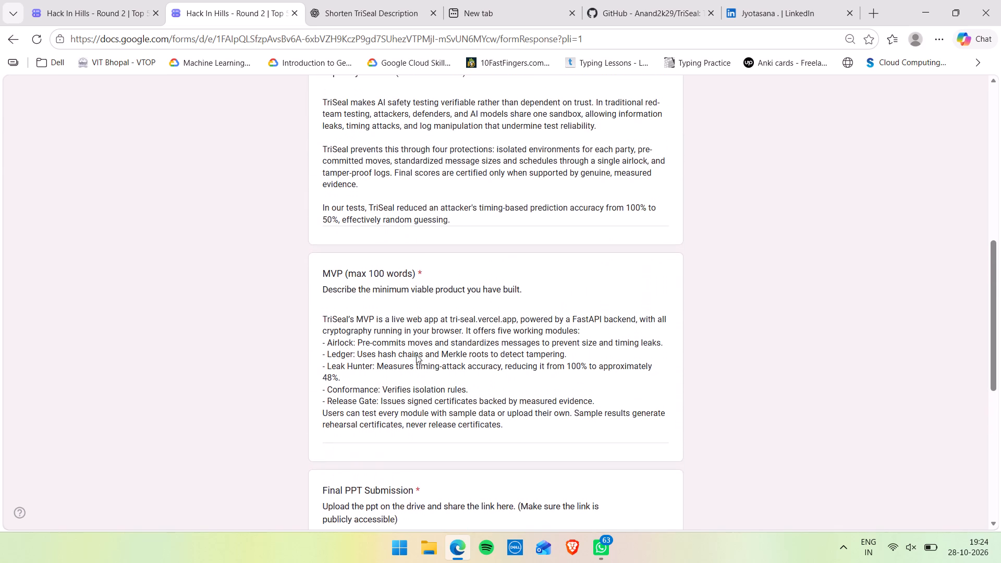
scroll(416, 354, "up", 3)
scroll(416, 354, "down", 1)
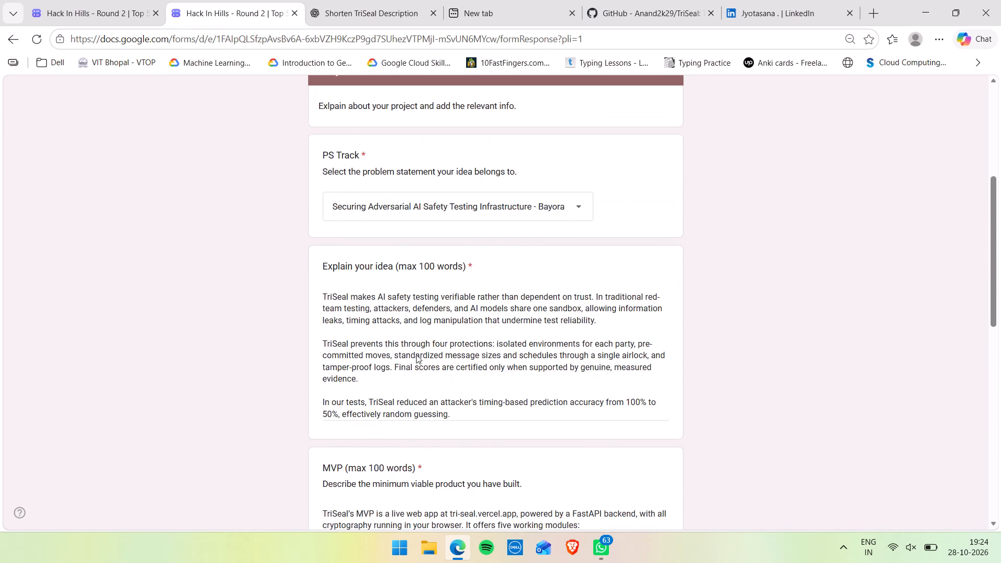
scroll(416, 354, "down", 3)
scroll(416, 354, "up", 1)
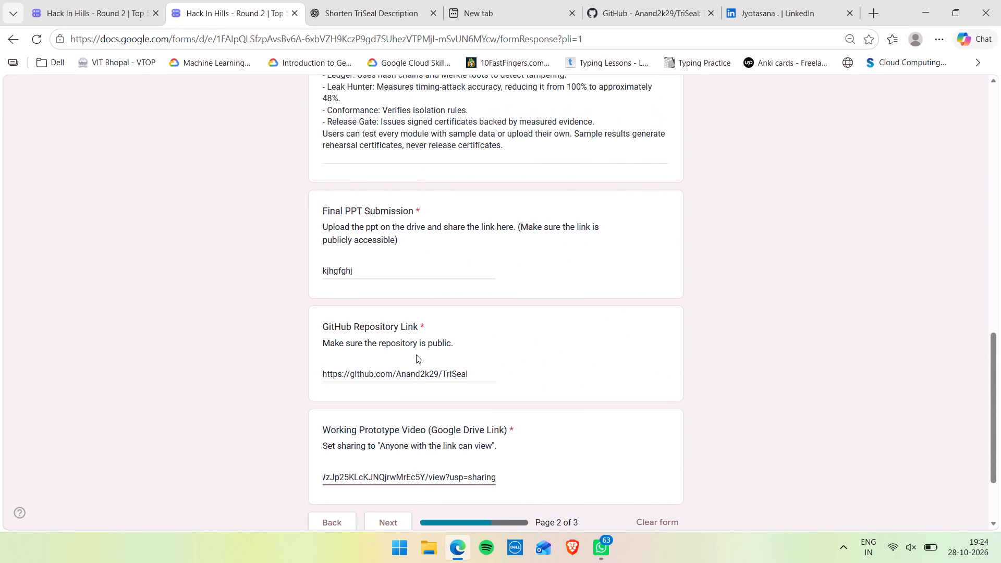
scroll(416, 354, "up", 1)
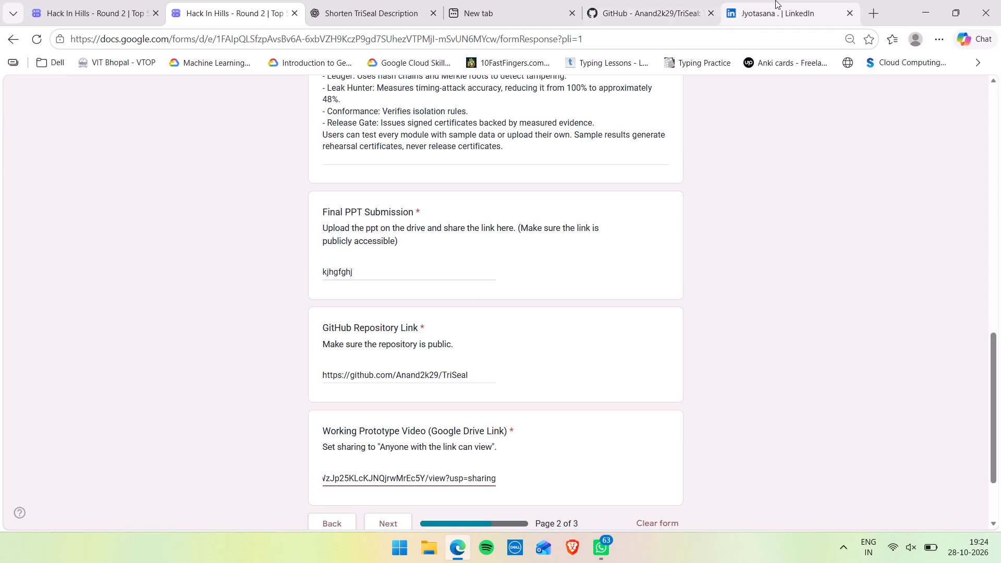
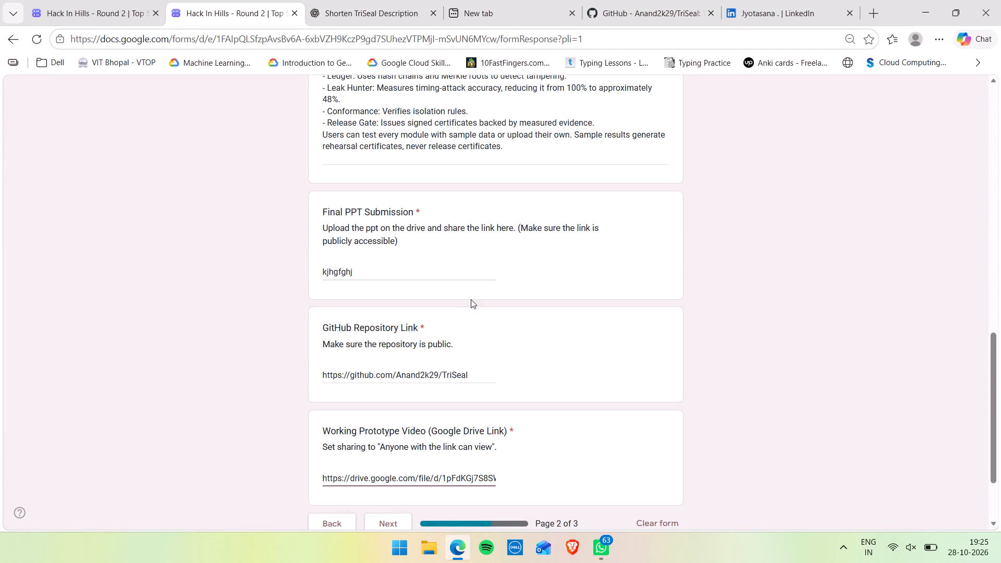
scroll(472, 316, "down", 1)
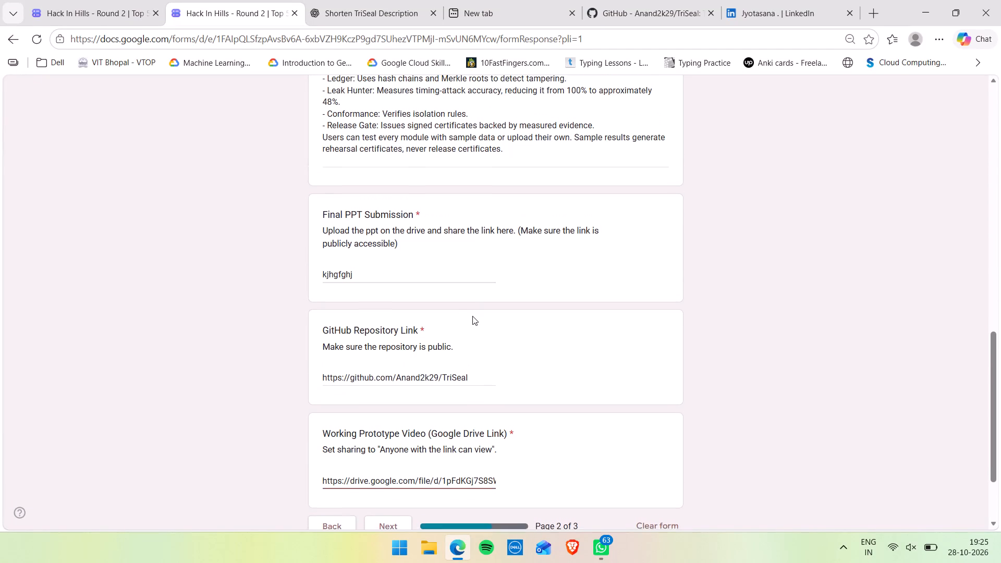
scroll(472, 316, "down", 1)
left_click(394, 440)
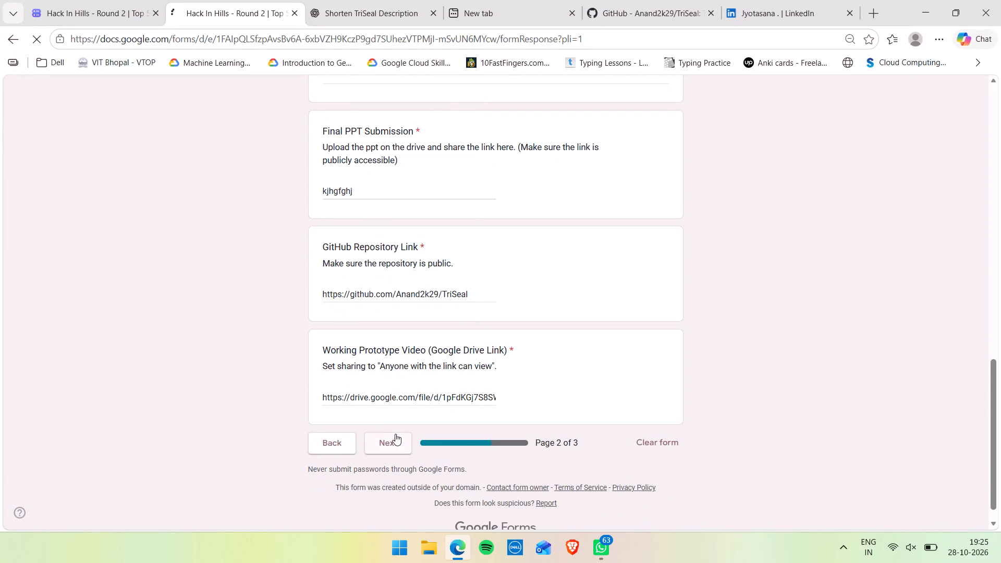
scroll(394, 347, "down", 1)
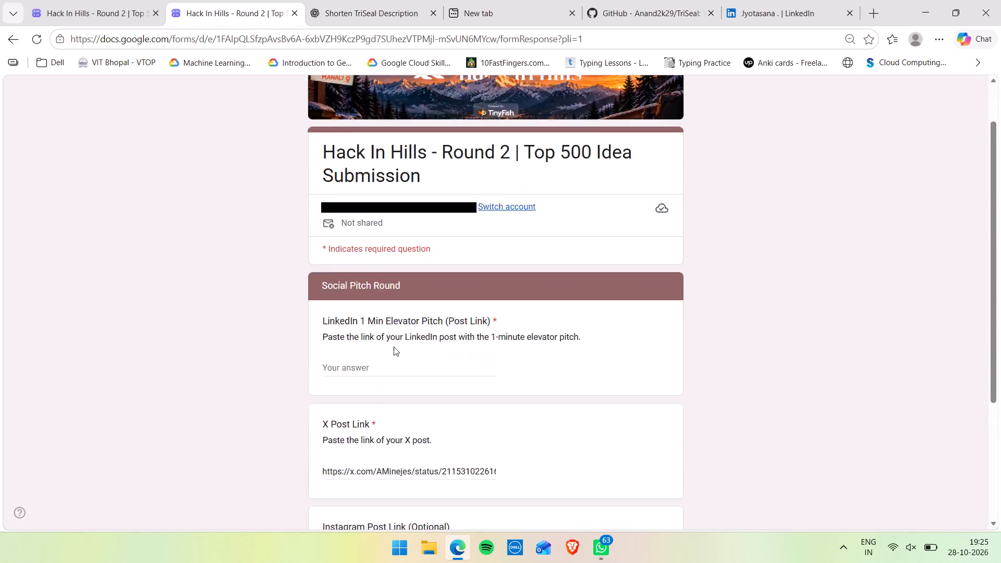
scroll(394, 347, "down", 1)
left_click(376, 323)
key("ctrl+v")
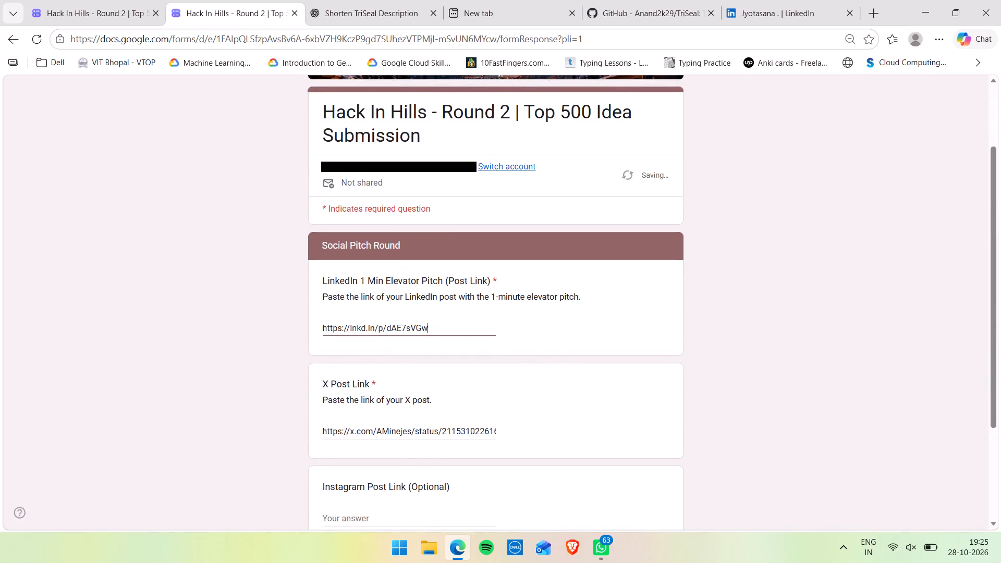
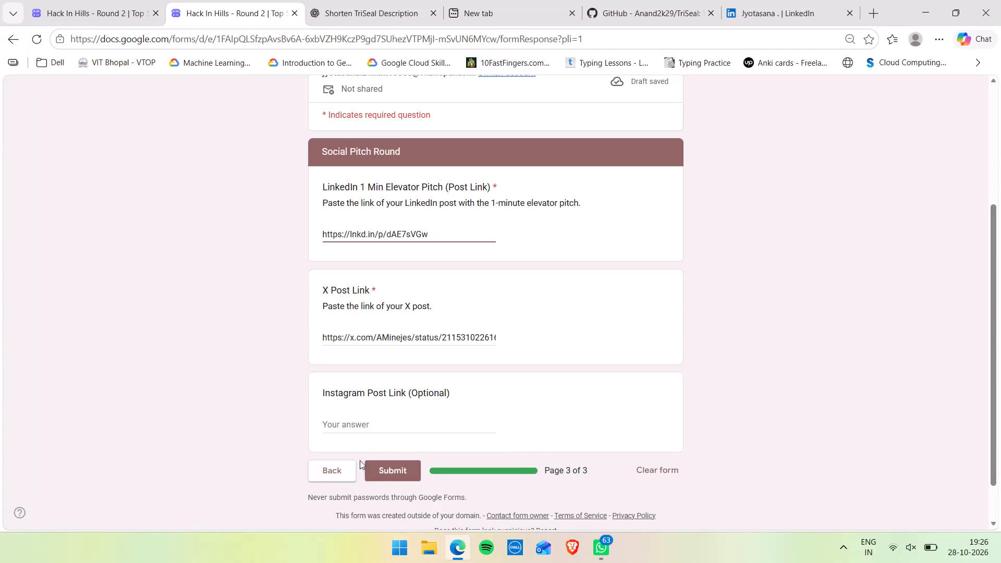
Return to page 2 of the form and review the project details, from the PS Track choice to the PPT, repository and video links.
left_click(340, 472)
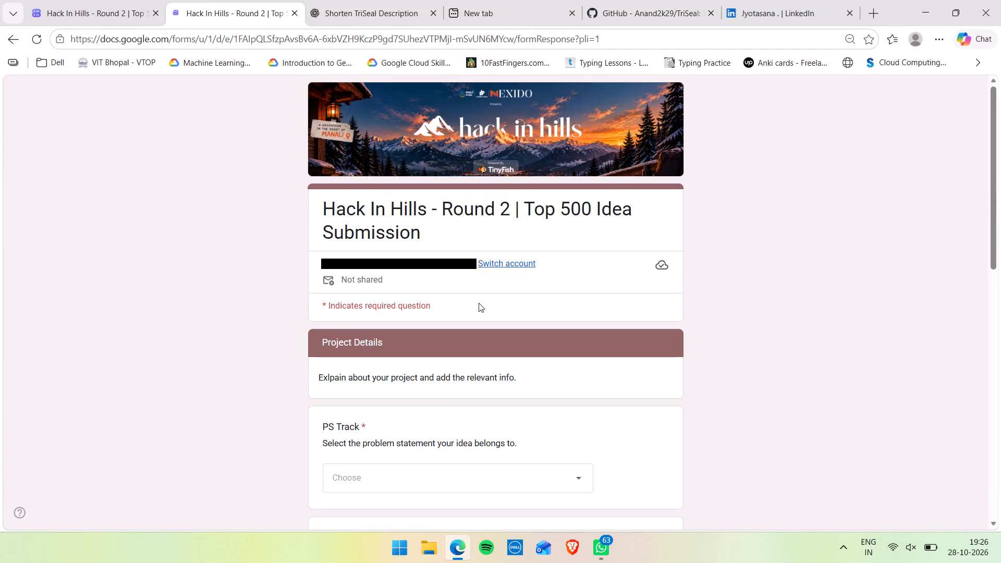
scroll(479, 303, "down", 3)
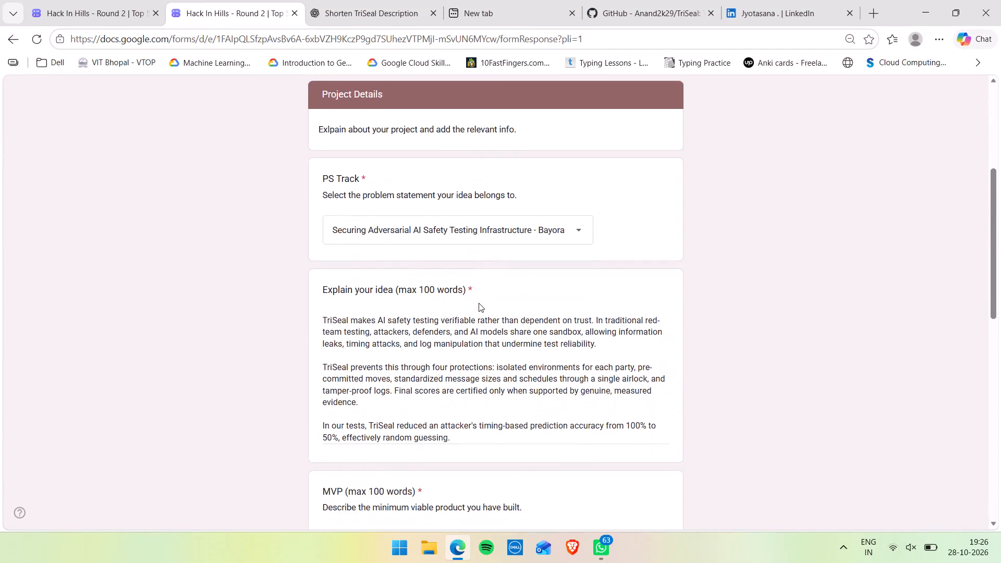
scroll(479, 303, "down", 2)
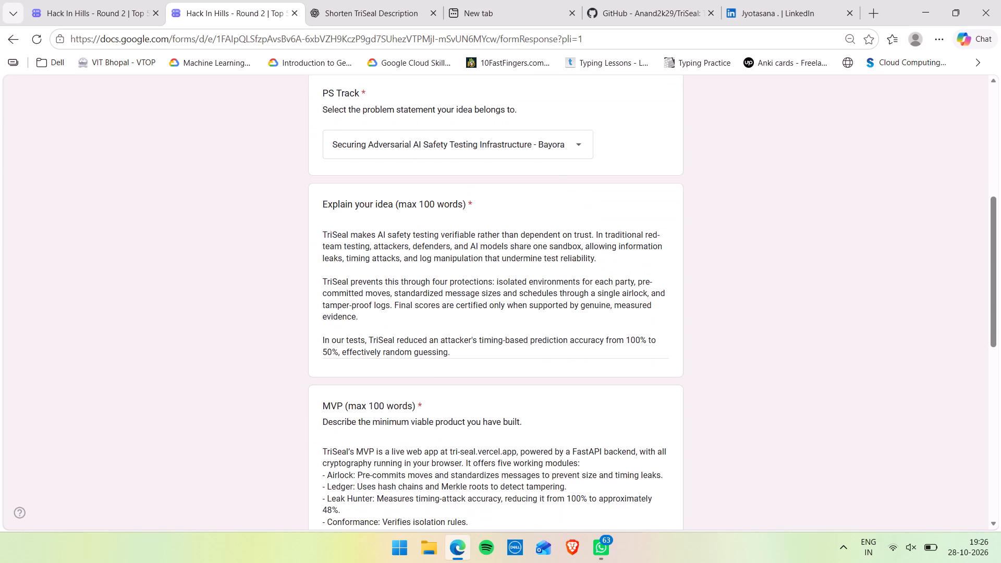
scroll(450, 303, "down", 5)
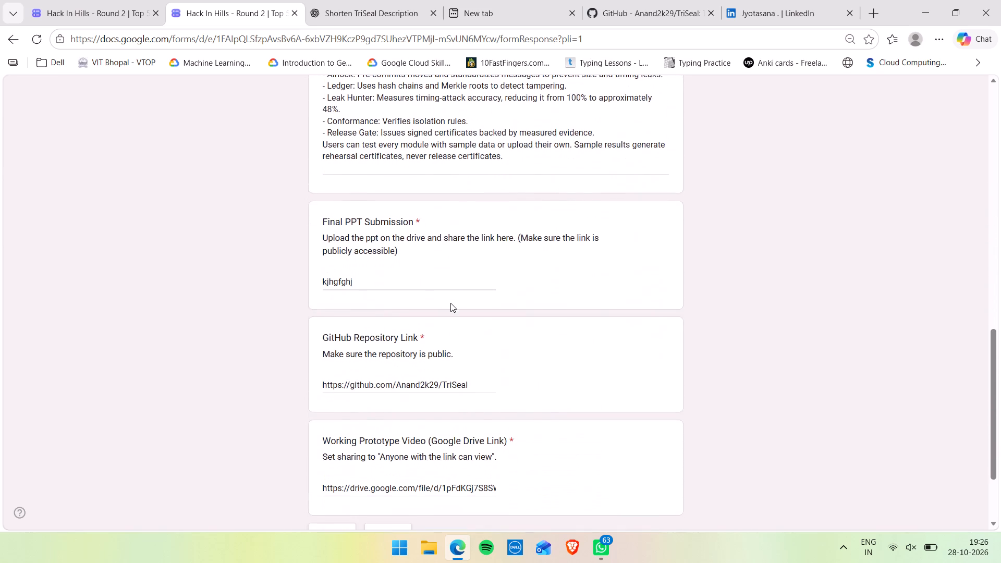
scroll(450, 303, "down", 2)
Go back to page 1 of the form and read the submission requirements, Social Round Guidelines and Important Instructions.
left_click(313, 434)
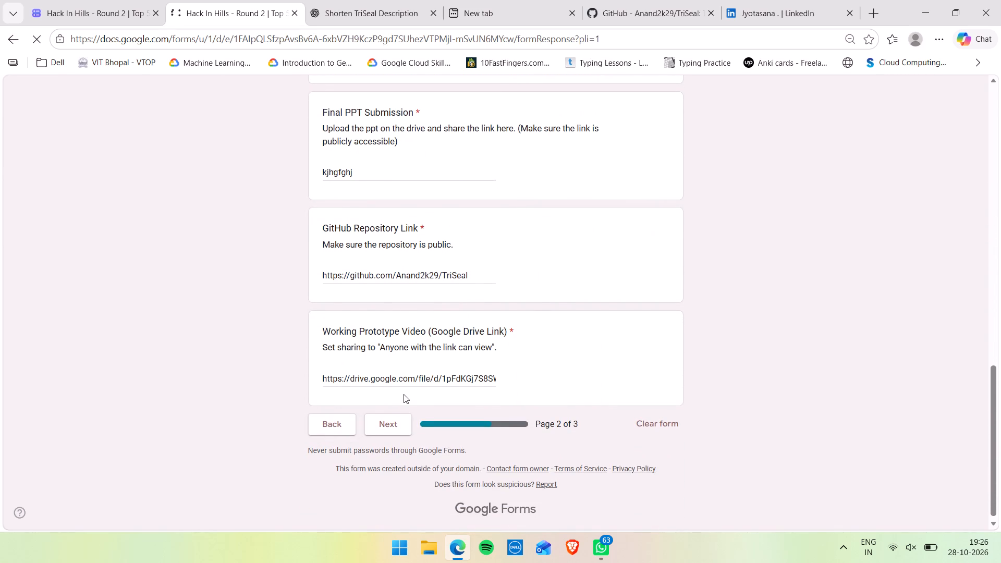
scroll(404, 394, "down", 1)
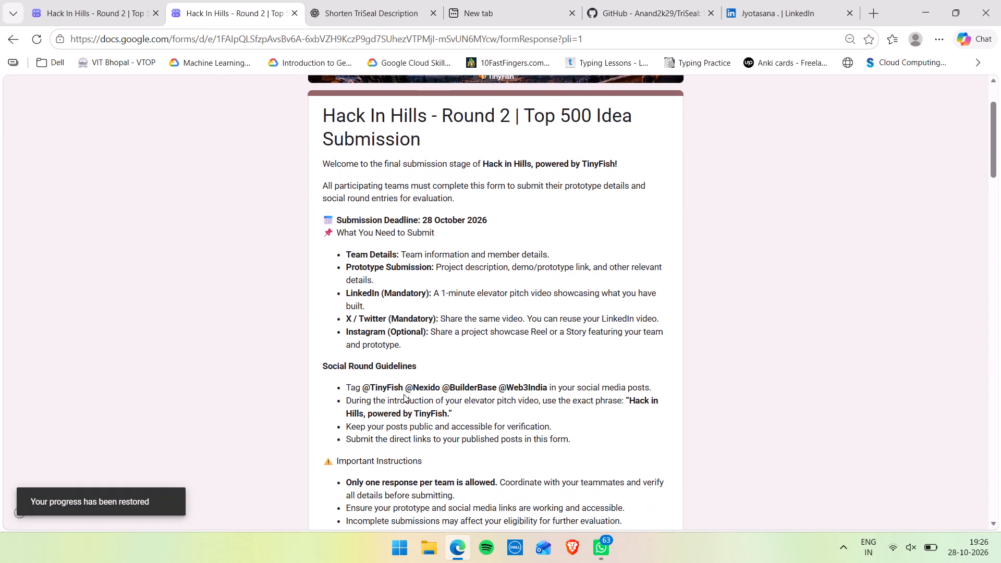
scroll(404, 394, "down", 1)
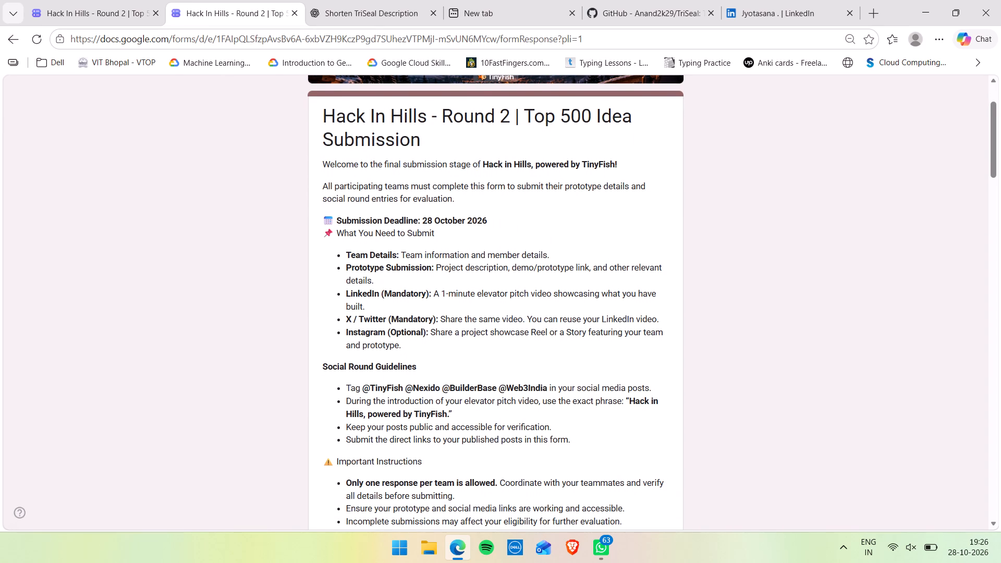
scroll(472, 276, "down", 1)
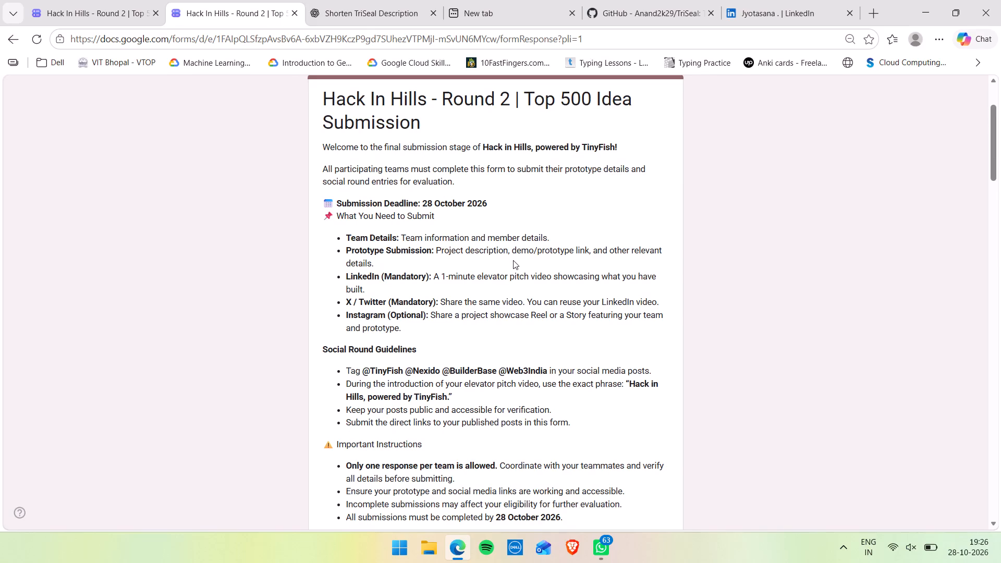
Review page 1 of the form, from the submission instructions through the team leader and Teammate 1 details.
scroll(513, 260, "down", 3)
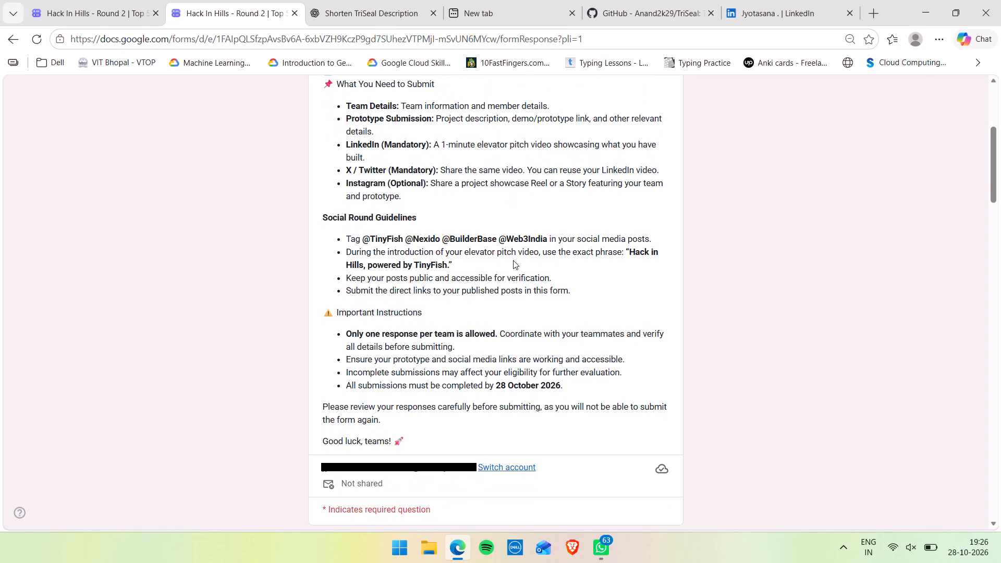
scroll(513, 260, "down", 1)
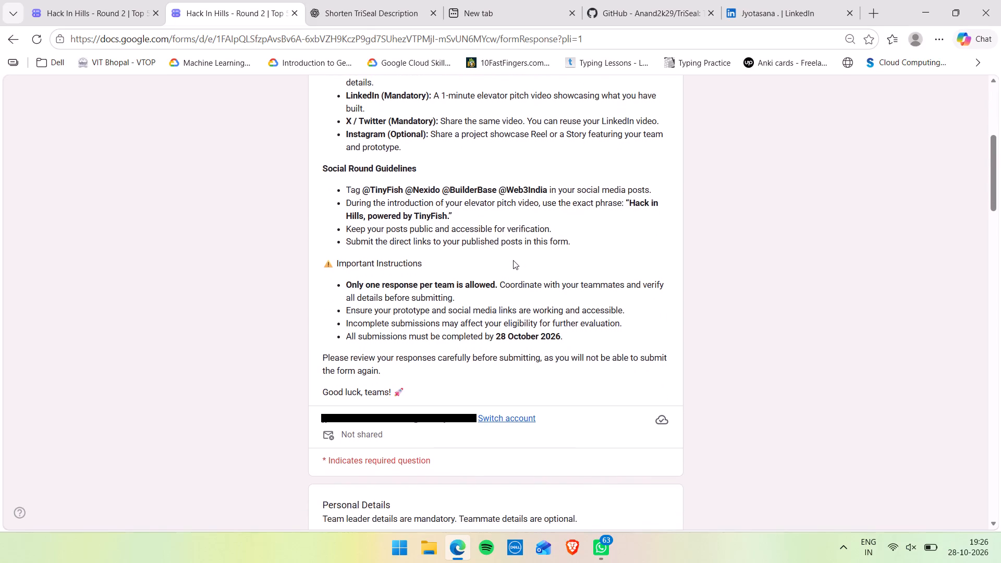
scroll(513, 260, "down", 1)
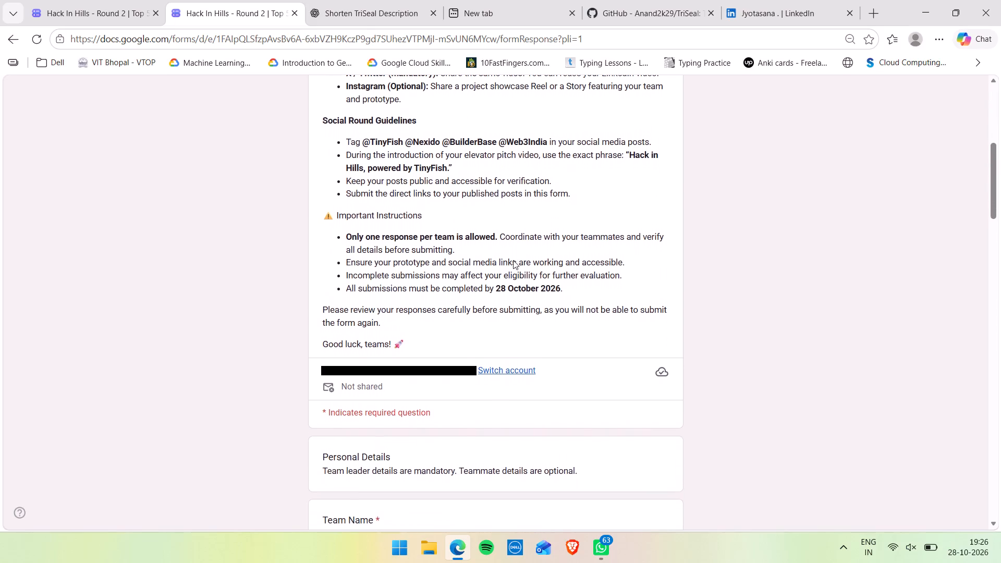
scroll(513, 260, "down", 1)
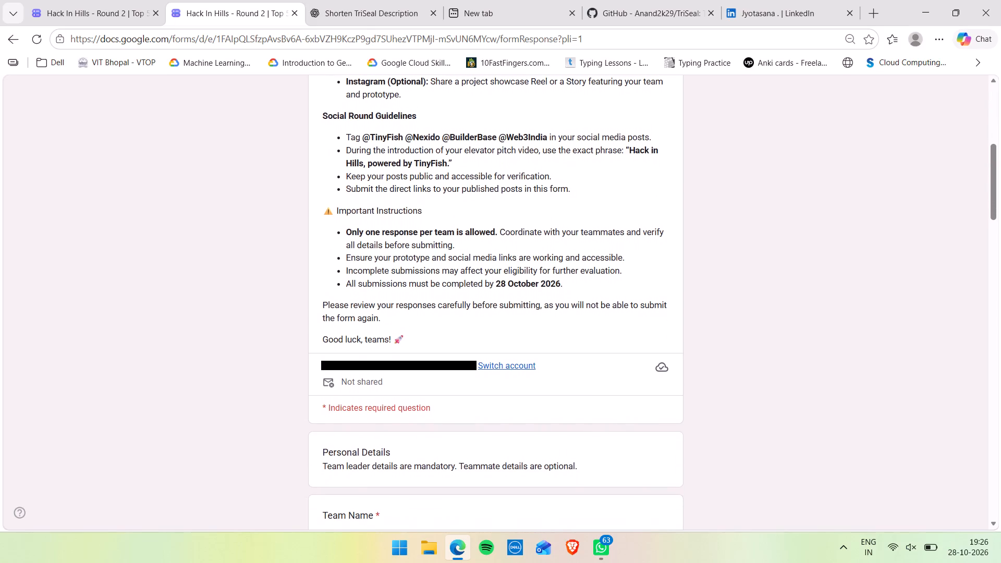
scroll(513, 260, "down", 3)
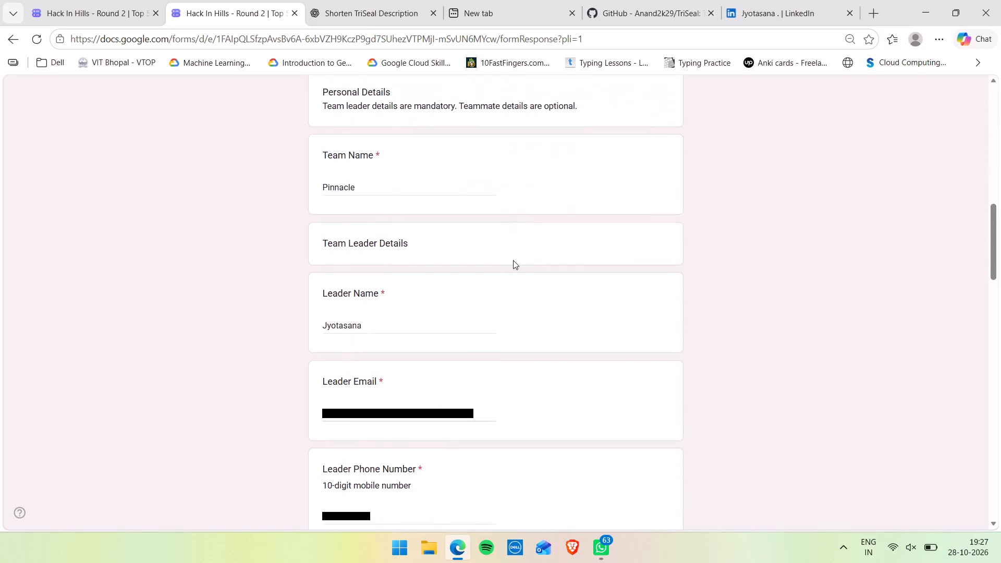
scroll(513, 260, "down", 3)
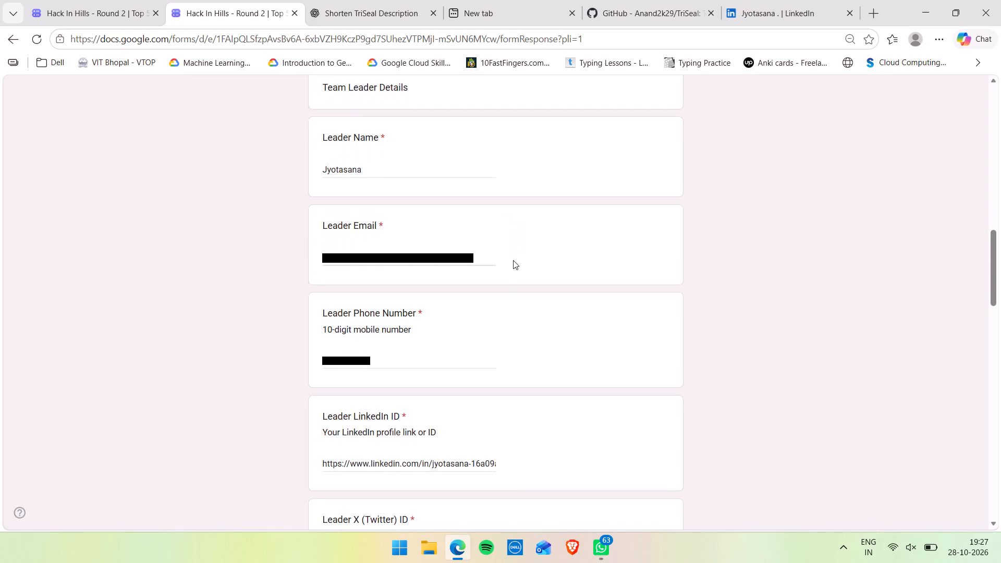
scroll(513, 260, "down", 3)
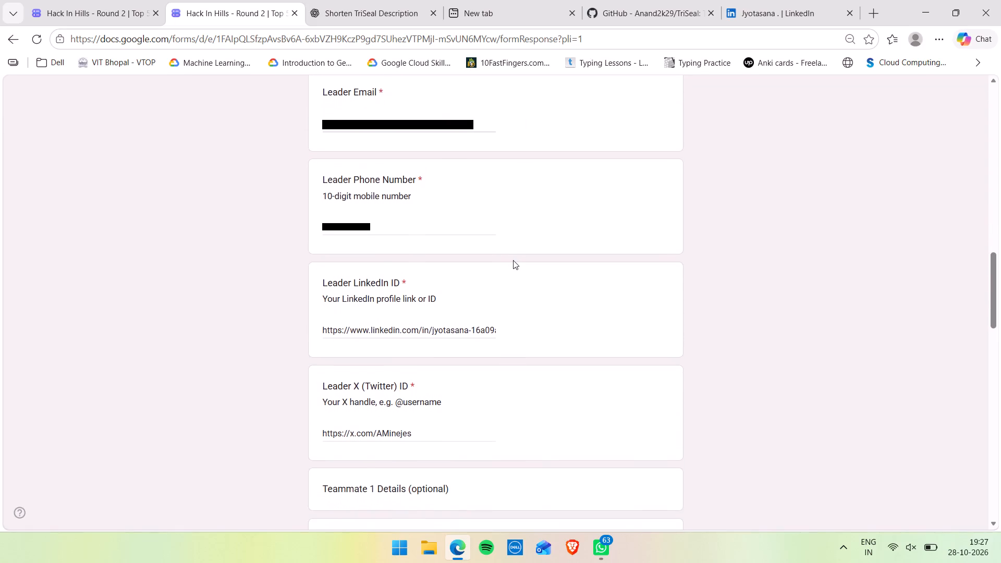
scroll(513, 260, "down", 3)
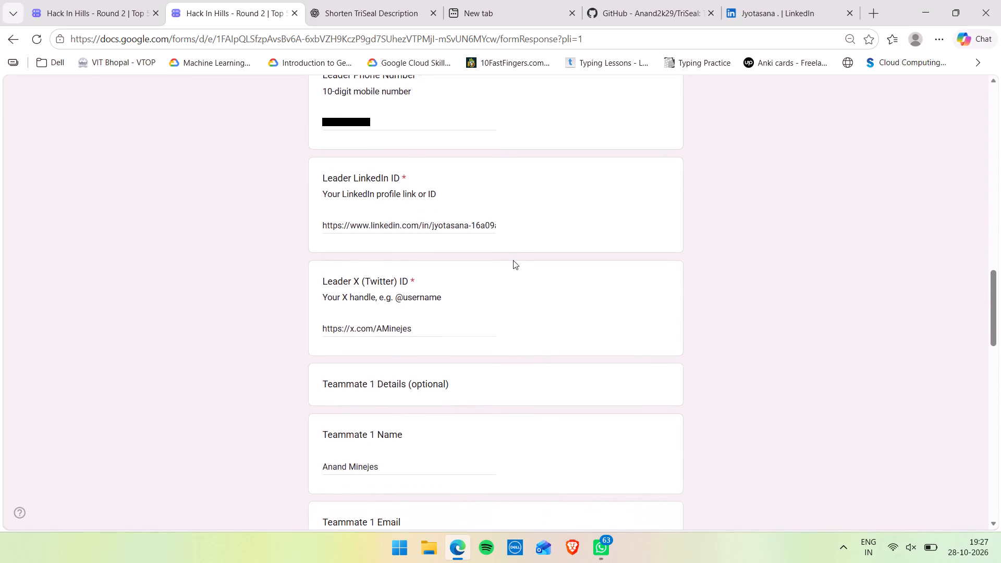
scroll(513, 260, "down", 3)
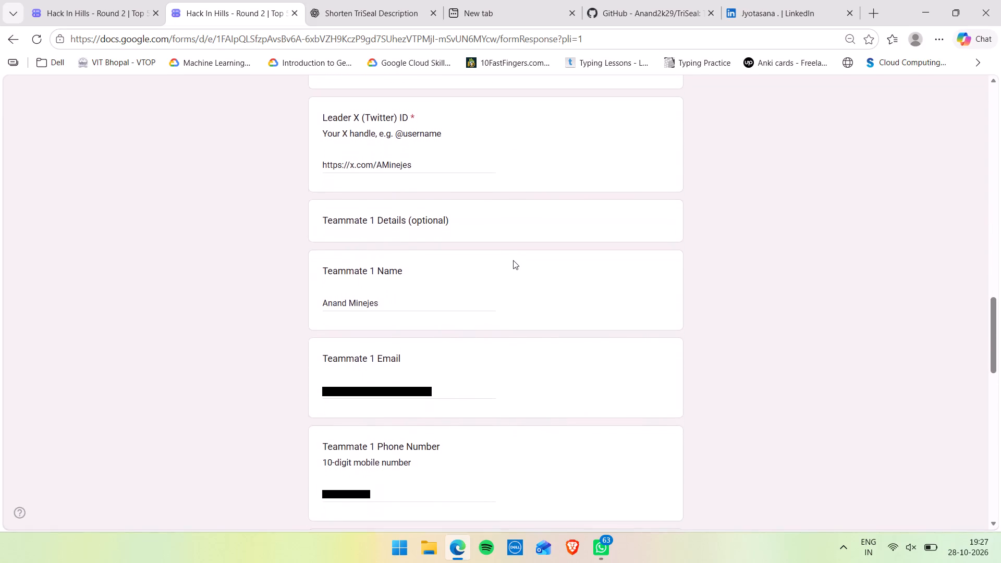
scroll(513, 260, "down", 3)
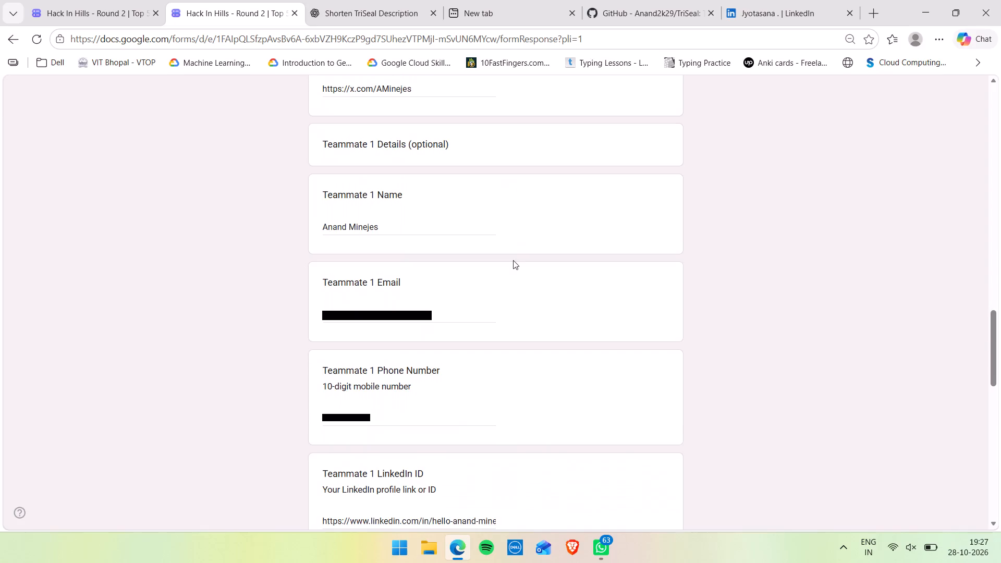
scroll(513, 260, "down", 2)
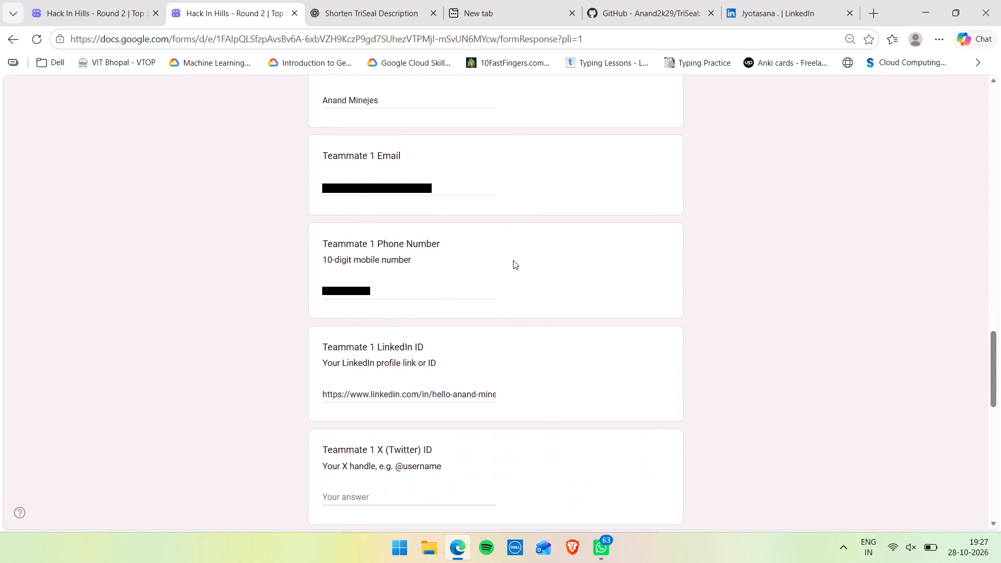
scroll(513, 260, "down", 3)
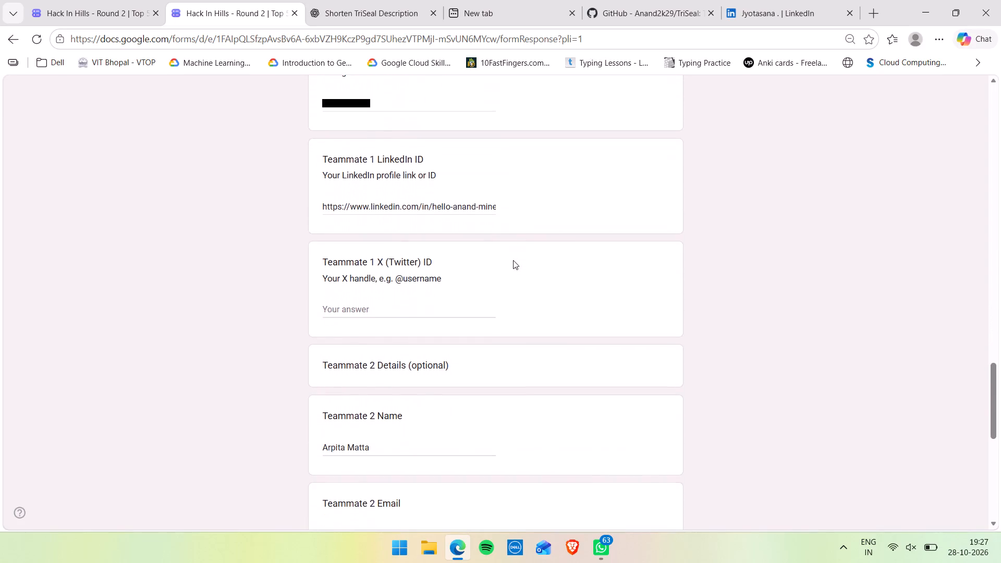
Copy the Leader X (Twitter) ID link into the empty Teammate 1 X (Twitter) ID answer.
scroll(513, 260, "up", 2)
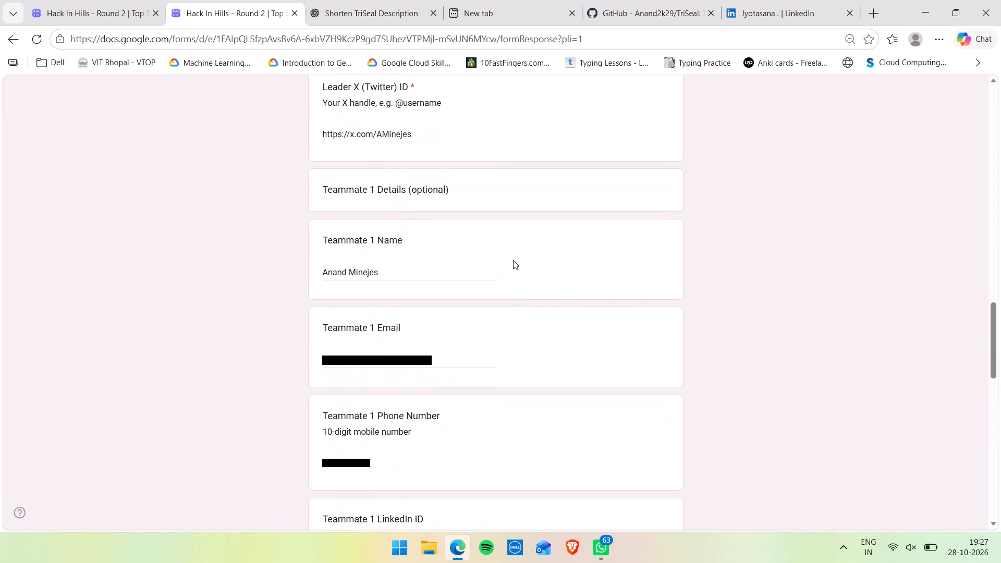
scroll(513, 260, "up", 1)
left_click(422, 139)
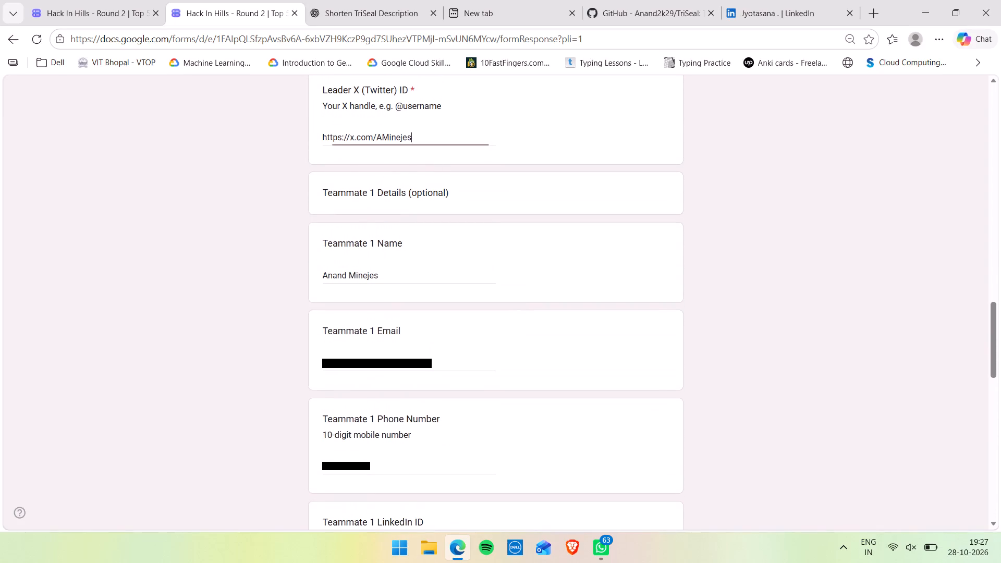
key("ctrl+a")
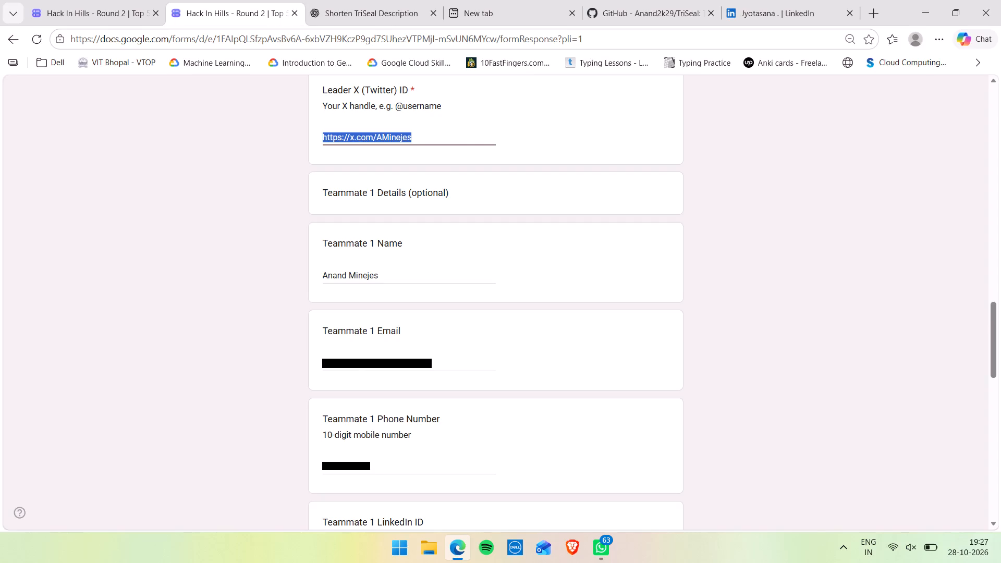
key("ctrl+c")
left_click(422, 139)
scroll(422, 139, "down", 3)
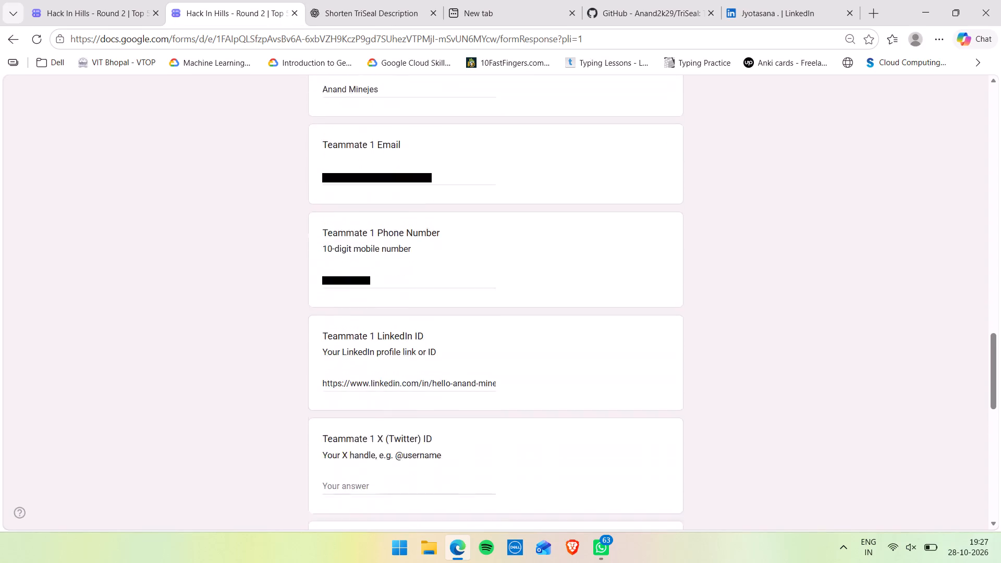
scroll(422, 139, "down", 3)
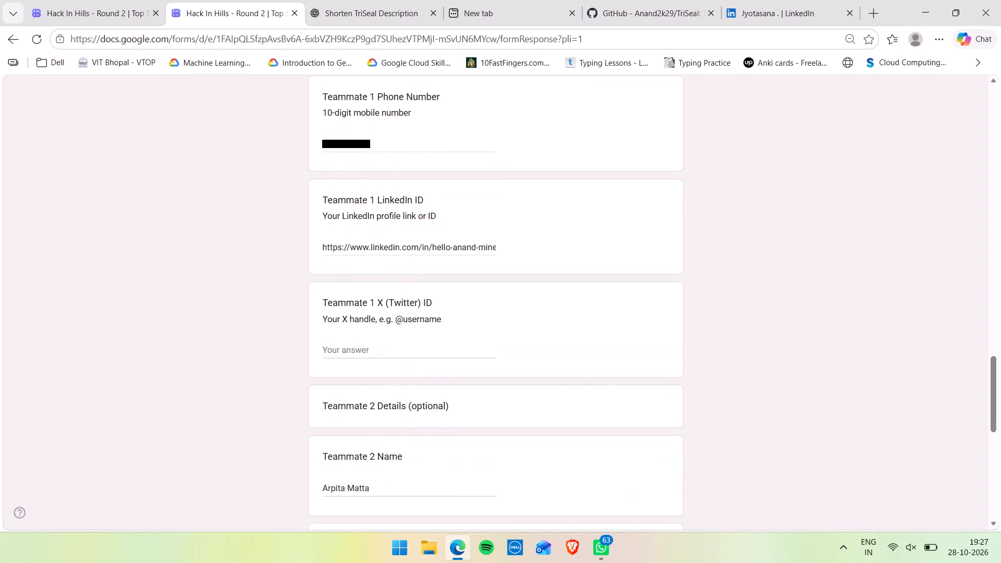
left_click(380, 350)
key("ctrl+v")
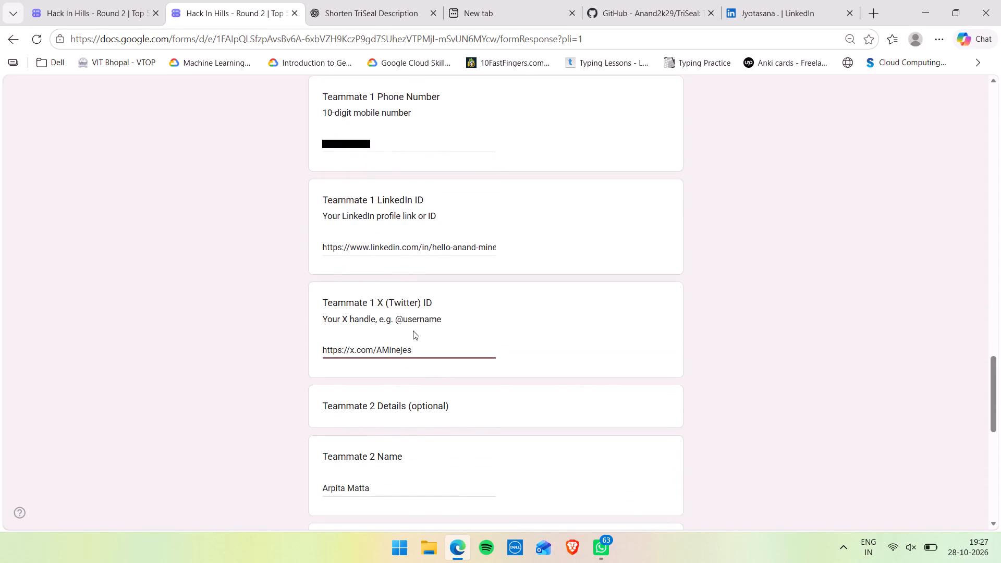
Check the Teammate 2 details and recheck the team name, leader and Teammate 1 answers on page 1.
scroll(425, 363, "down", 1)
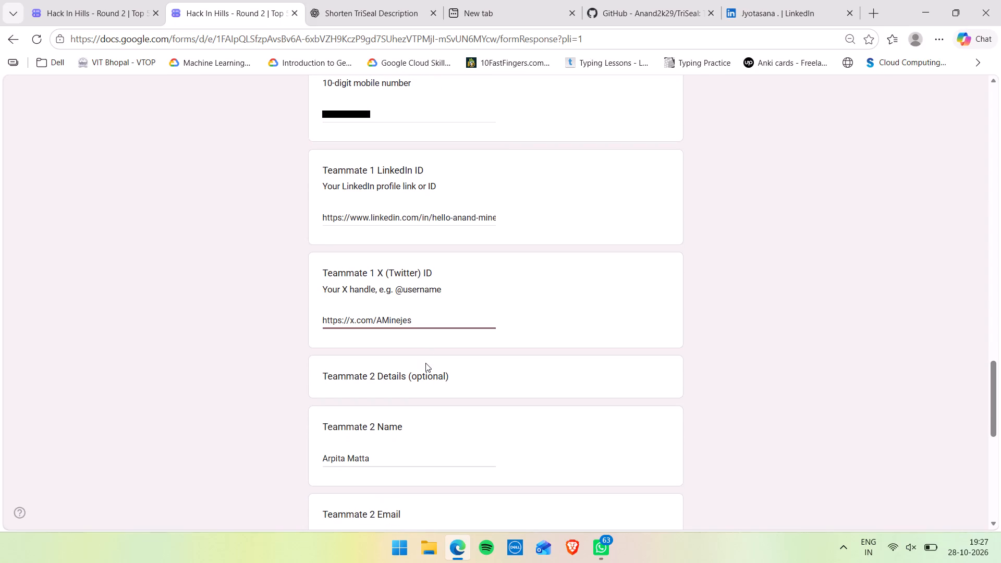
scroll(448, 360, "down", 1)
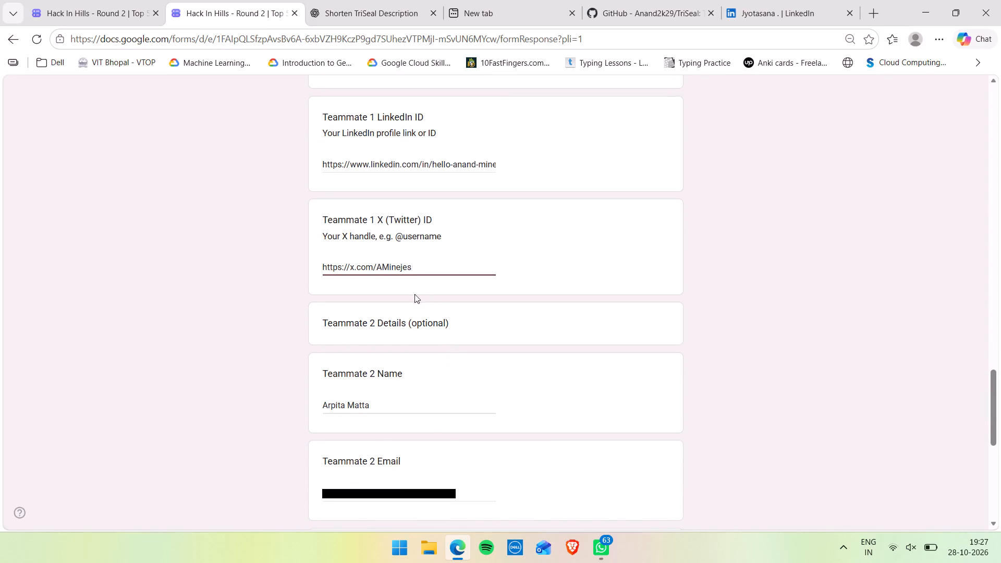
scroll(418, 301, "down", 2)
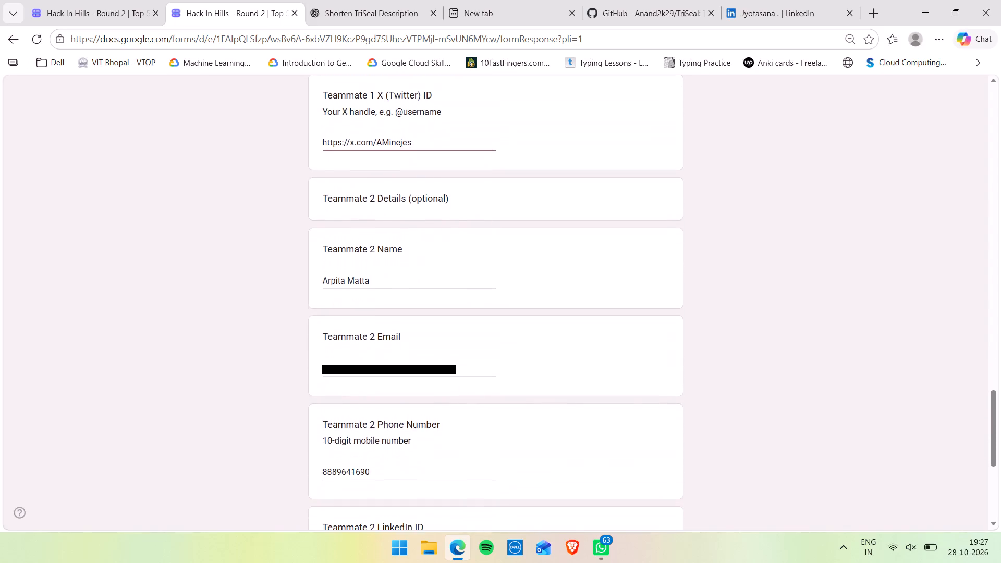
scroll(418, 301, "down", 3)
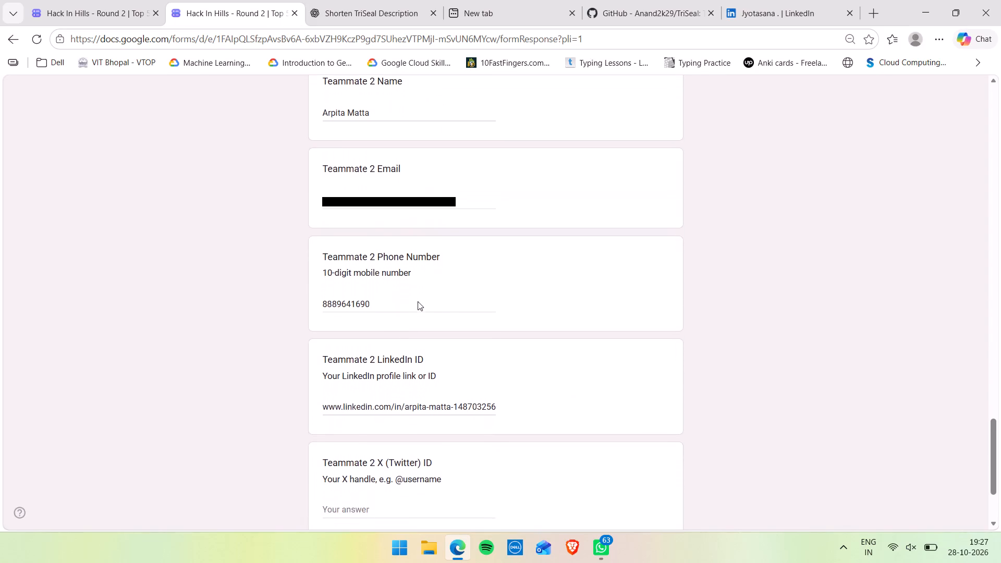
scroll(418, 301, "down", 1)
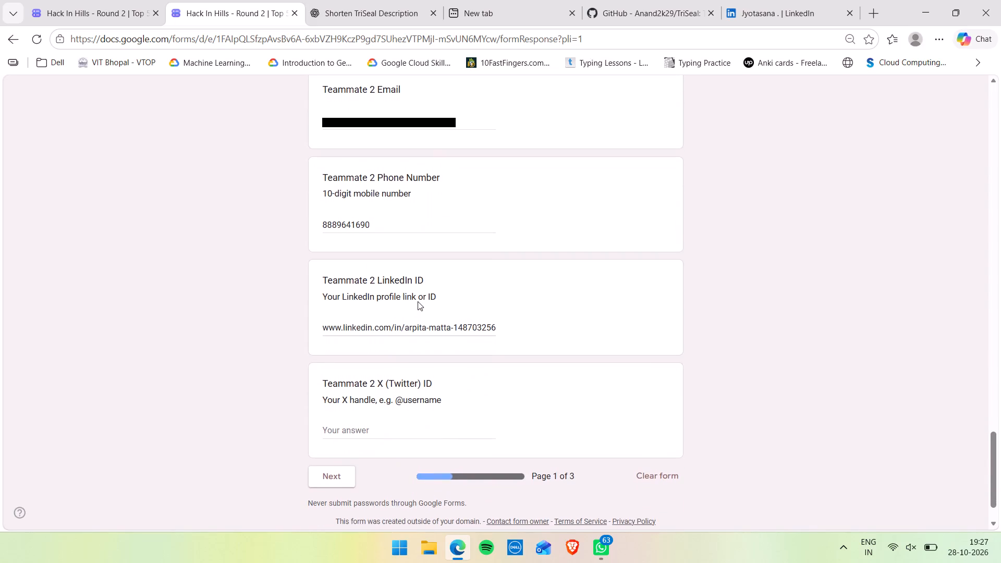
scroll(418, 301, "up", 2)
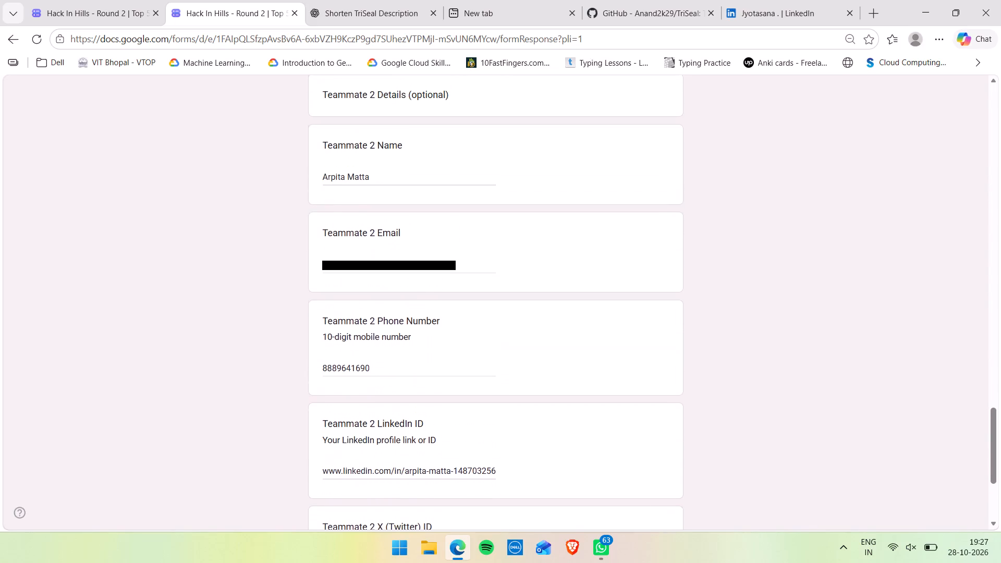
scroll(418, 301, "up", 3)
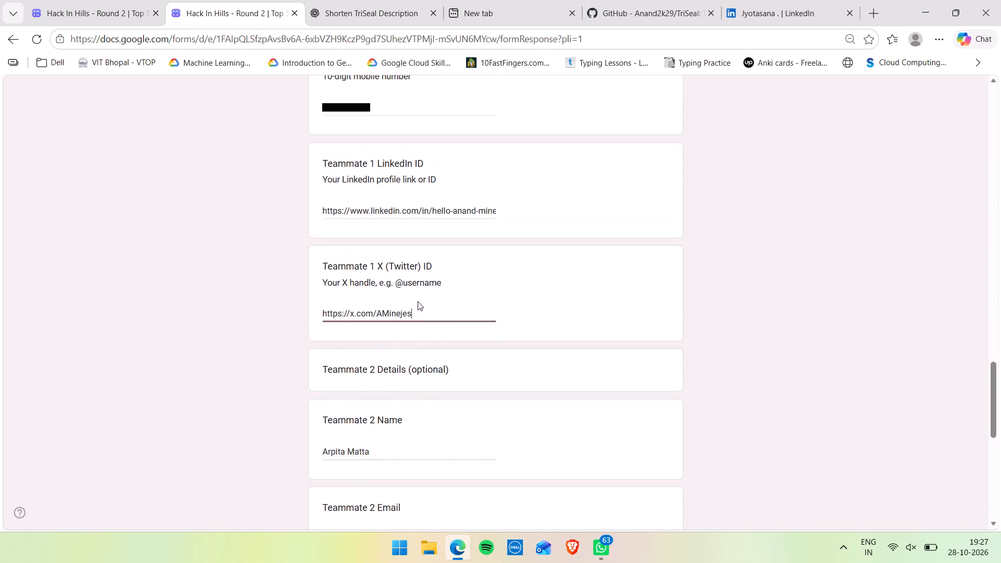
scroll(418, 301, "up", 3)
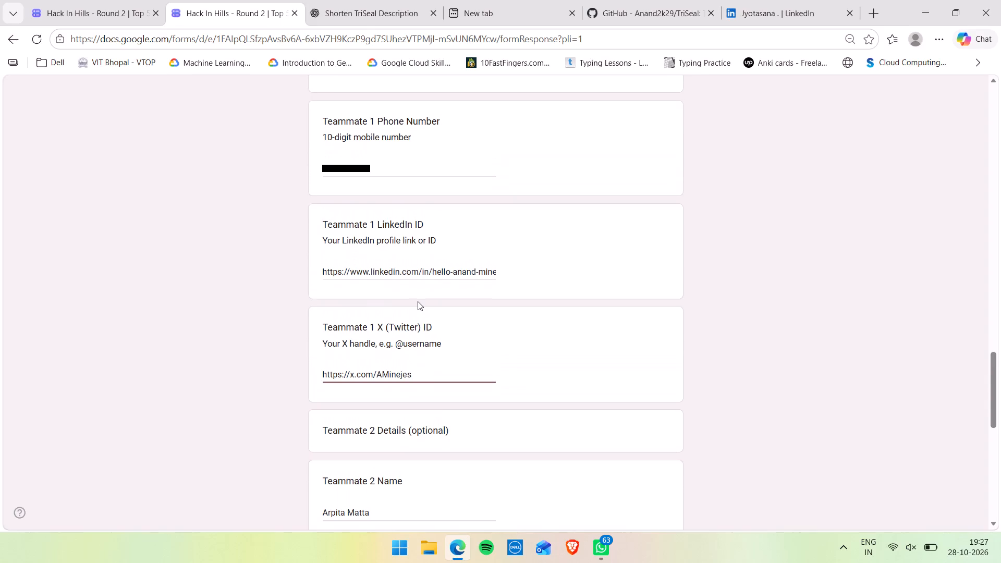
scroll(418, 301, "up", 3)
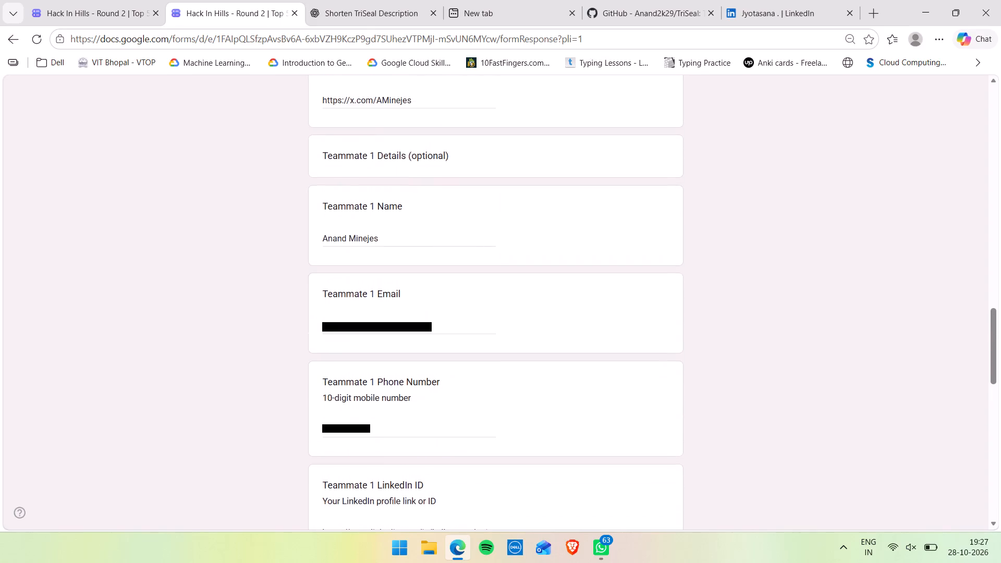
scroll(418, 301, "up", 4)
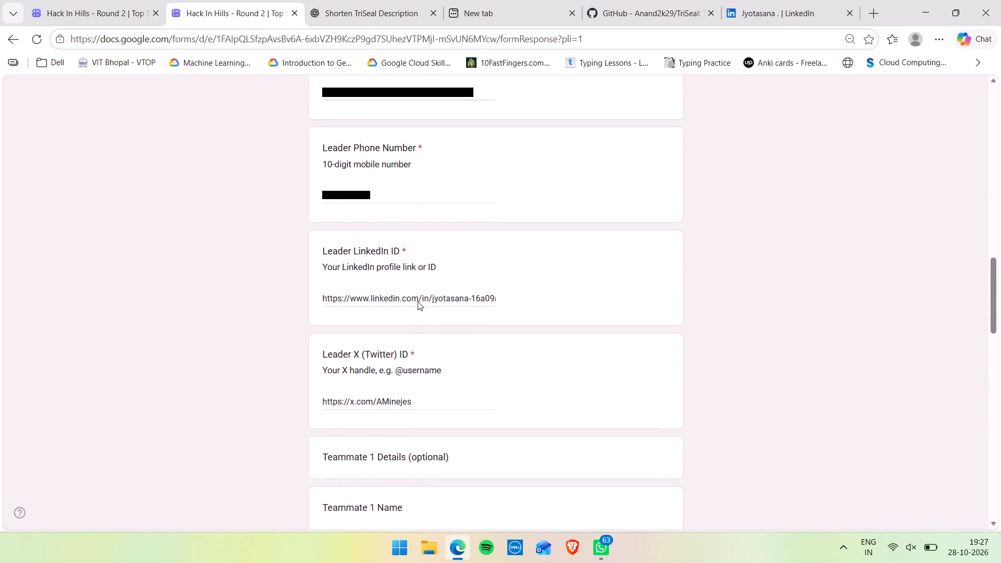
scroll(418, 301, "up", 4)
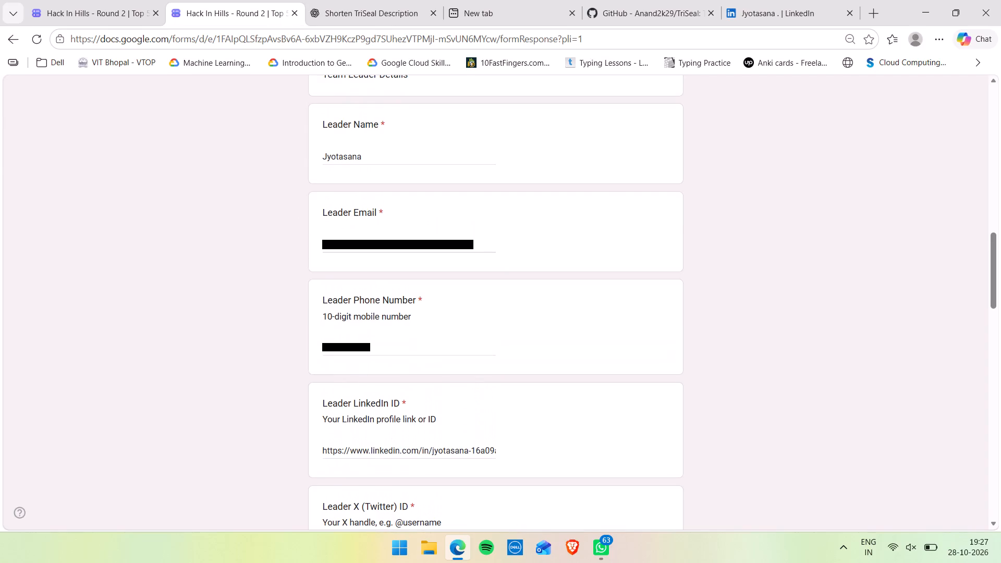
scroll(418, 301, "up", 3)
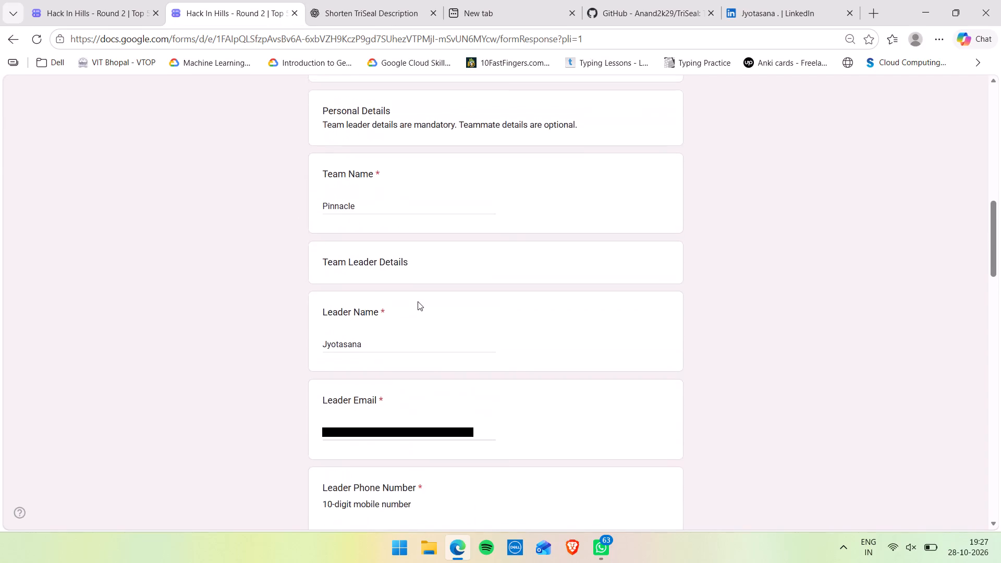
scroll(418, 301, "up", 2)
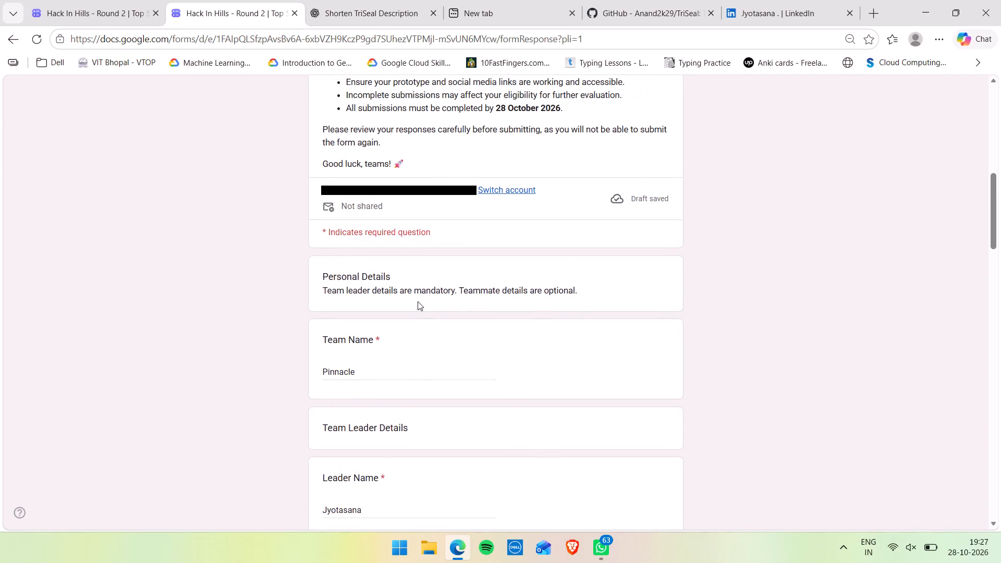
scroll(418, 301, "up", 1)
scroll(418, 301, "down", 8)
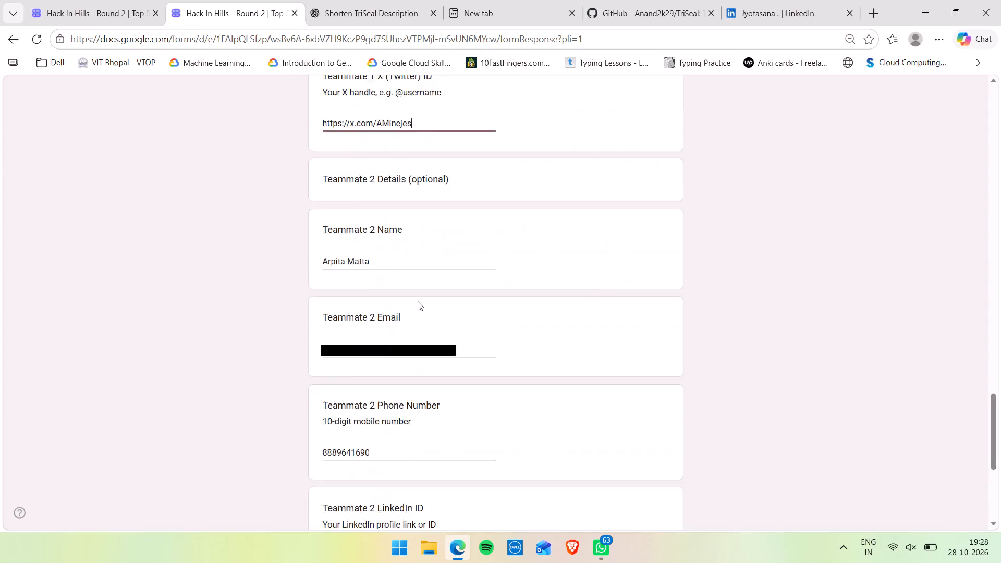
scroll(418, 301, "down", 6)
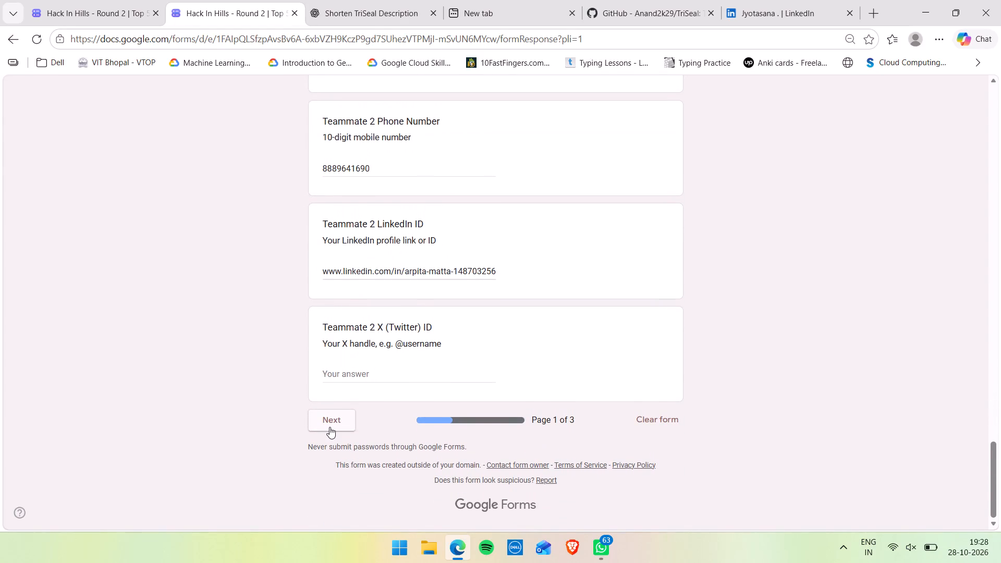
Continue to page 2 of the form and check the Final PPT, GitHub repository and prototype video link answers.
left_click(327, 425)
scroll(368, 411, "down", 2)
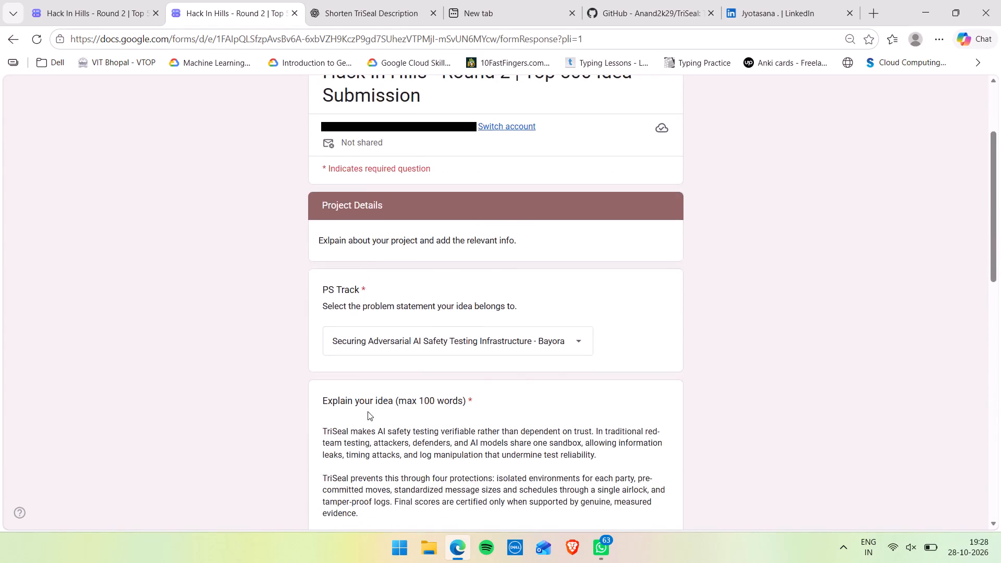
scroll(368, 411, "down", 5)
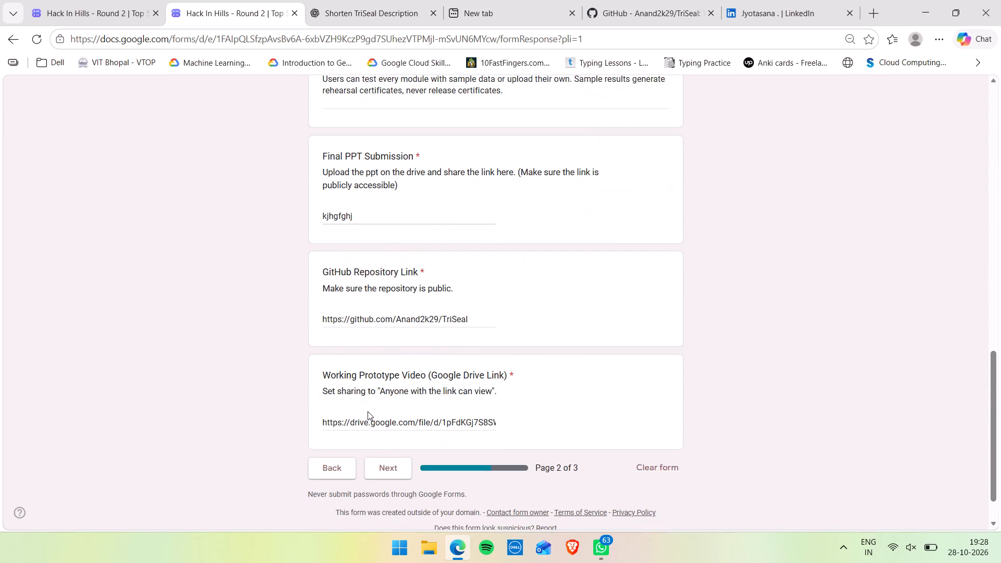
scroll(368, 411, "down", 2)
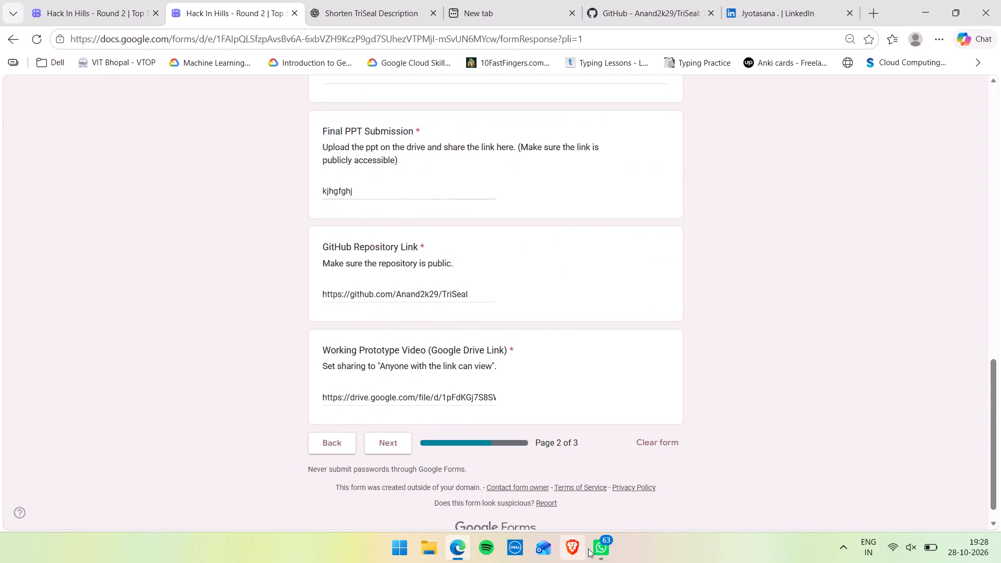
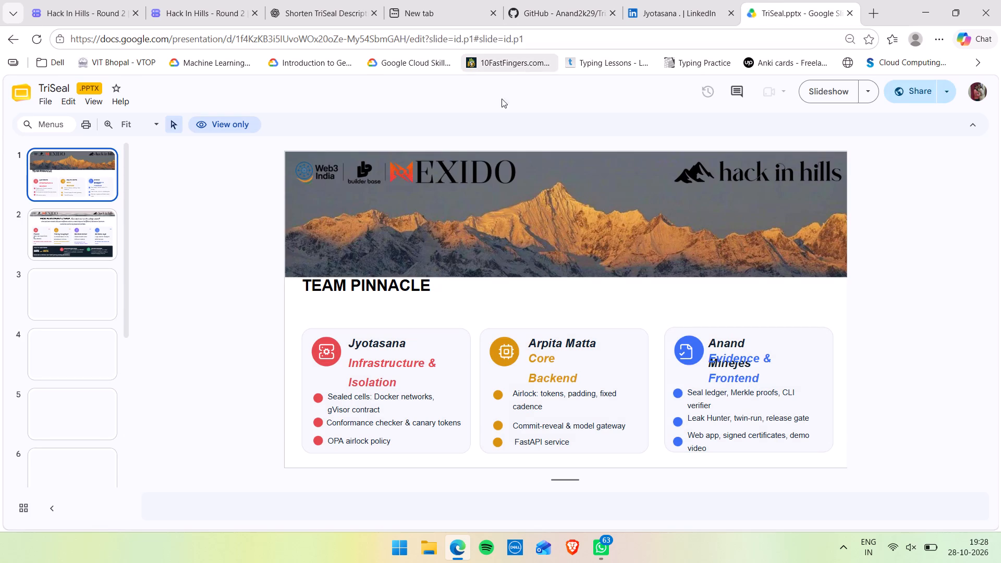
Check the general link access in the quick sharing options of the TriSeal.pptx presentation.
left_click(955, 89)
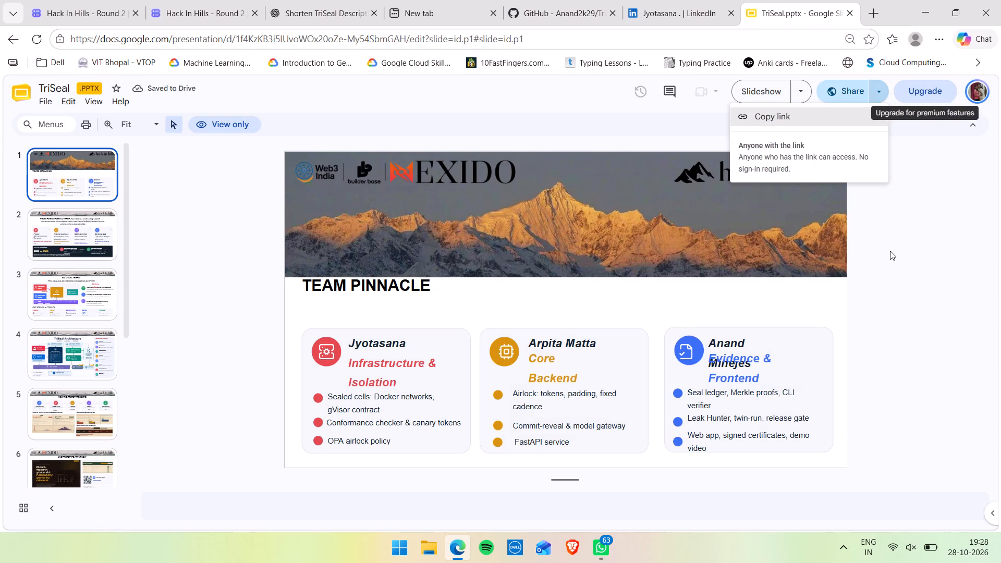
left_click(890, 250)
left_click(875, 90)
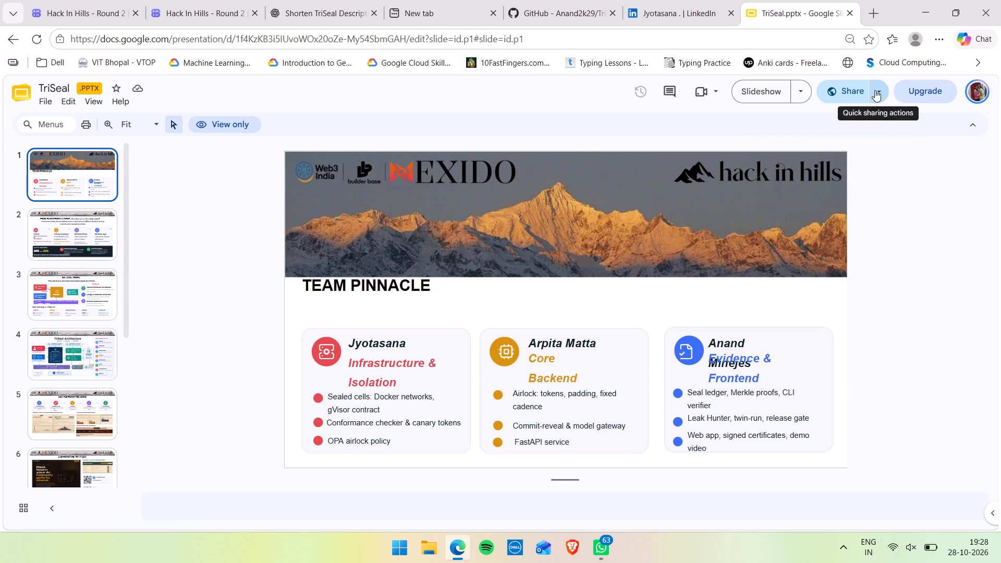
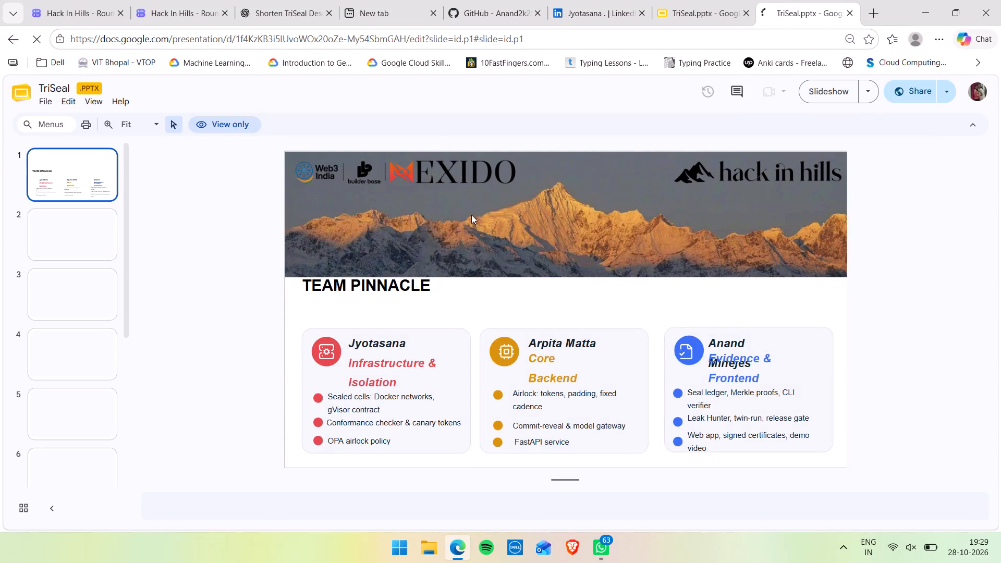
Replace the placeholder answer under Final PPT Submission in the Round 2 form with the copied TriSeal.pptx presentation link.
left_click(196, 3)
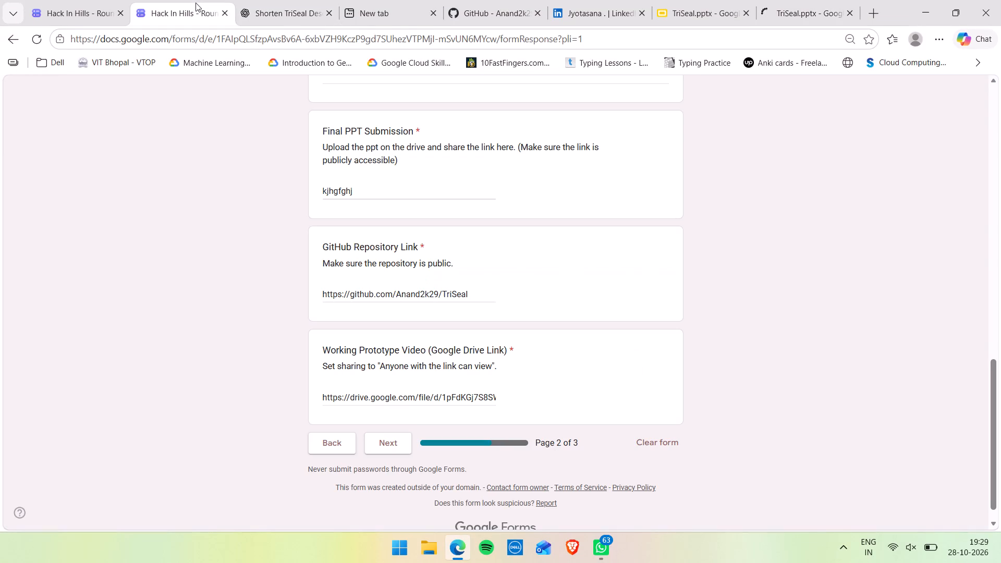
scroll(396, 286, "up", 1)
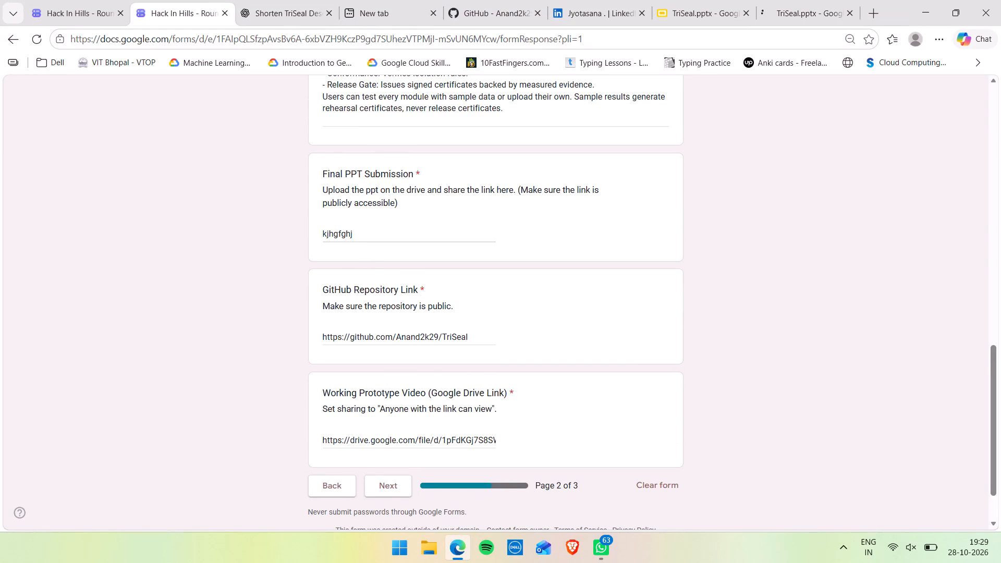
left_click_drag(358, 235, 289, 233)
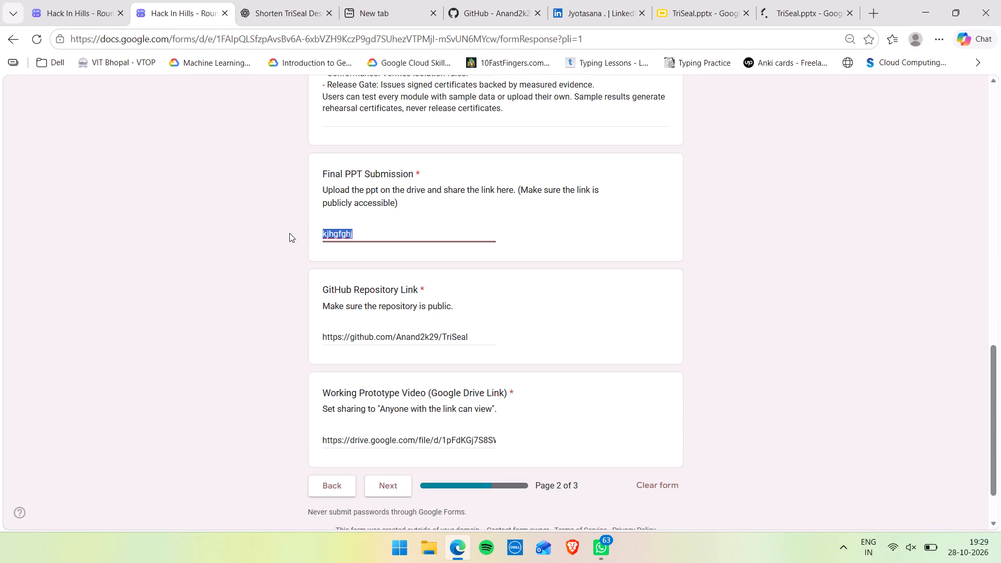
key("BackSpace")
key("ctrl+v")
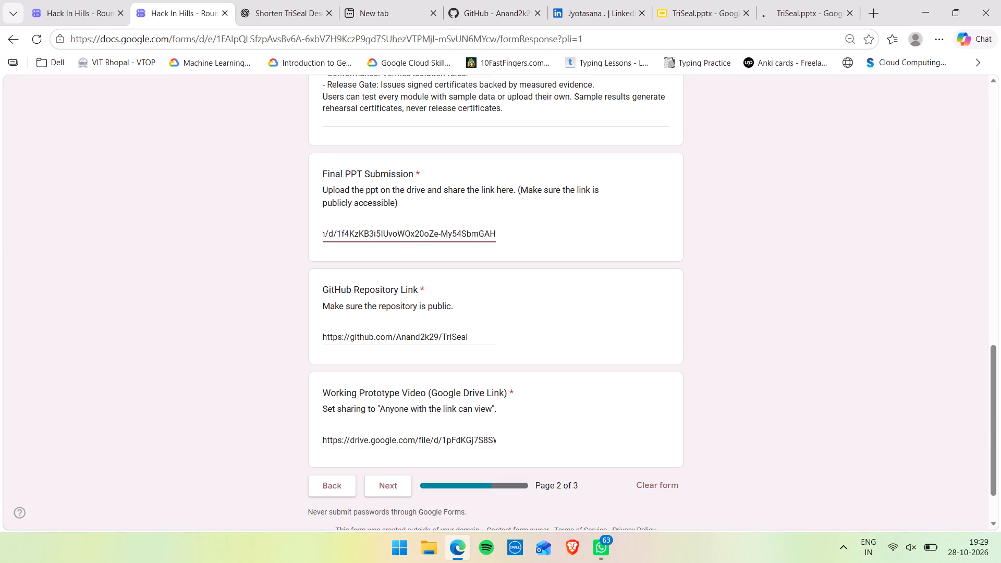
Review the Project Details page of the form, from the PS Track and idea answers to the presentation, GitHub and prototype video links.
scroll(373, 248, "up", 3)
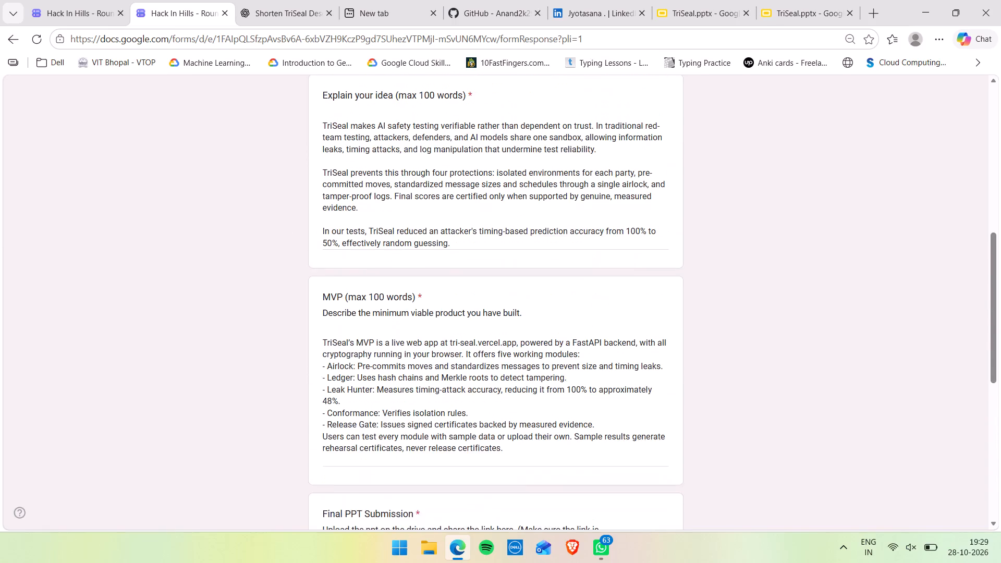
scroll(373, 248, "up", 2)
scroll(373, 248, "down", 1)
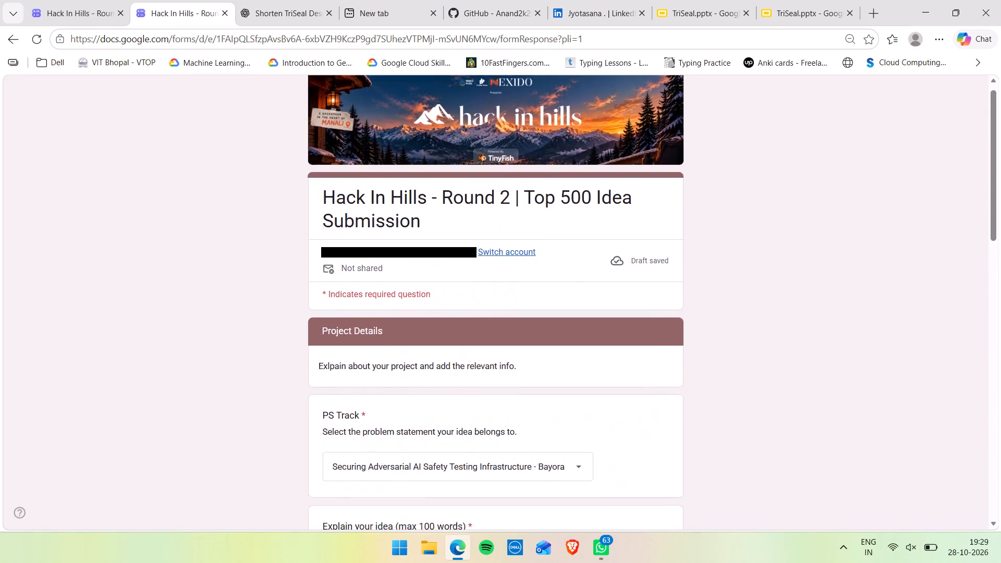
scroll(373, 248, "down", 4)
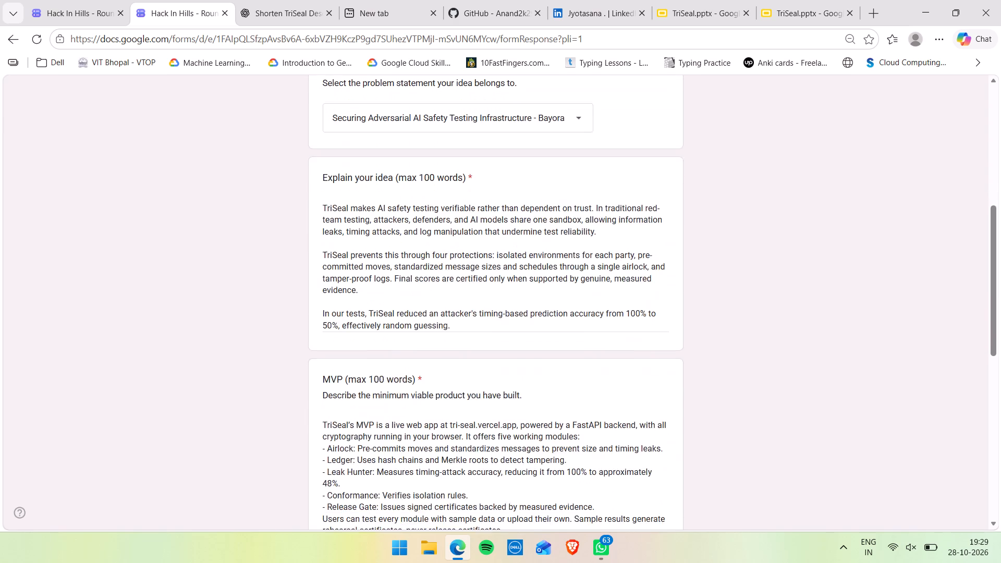
scroll(373, 248, "down", 4)
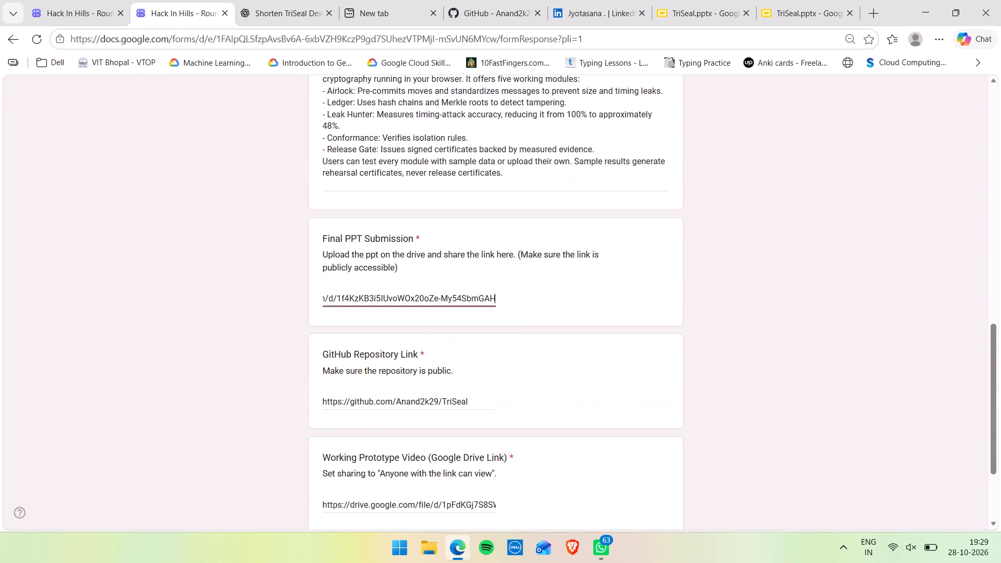
scroll(373, 248, "down", 7)
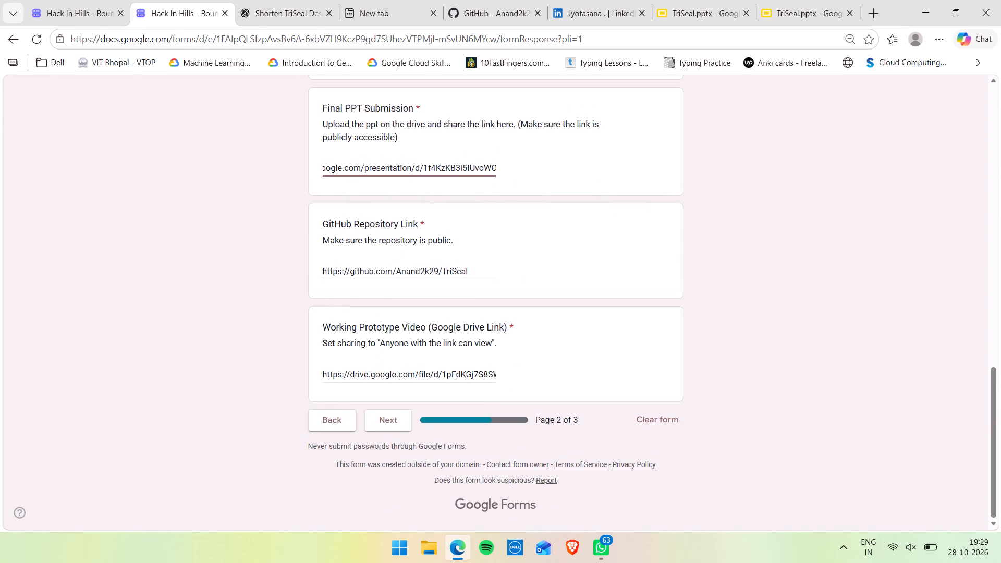
scroll(373, 375, "down", 1)
scroll(469, 321, "right", 1)
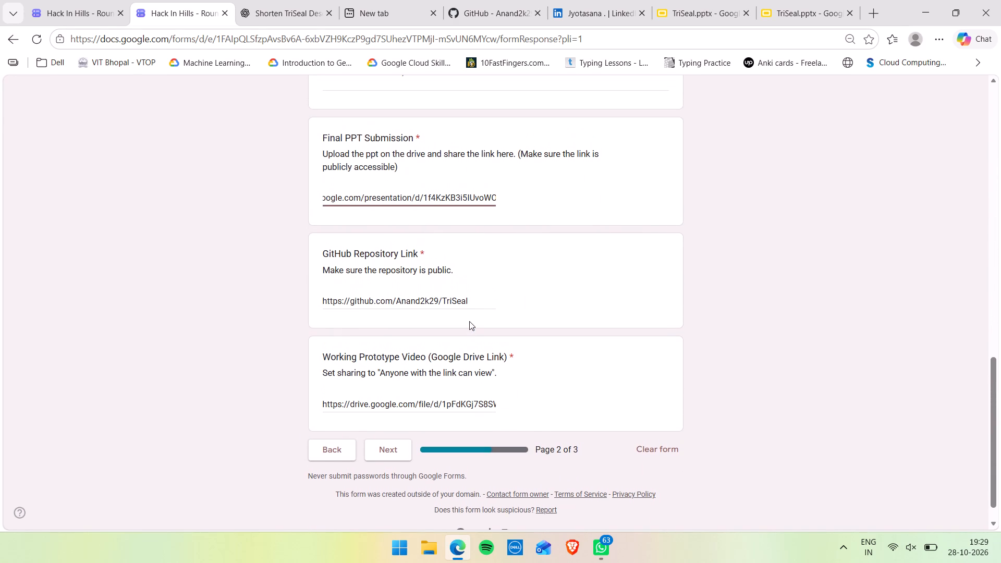
scroll(469, 321, "right", 1)
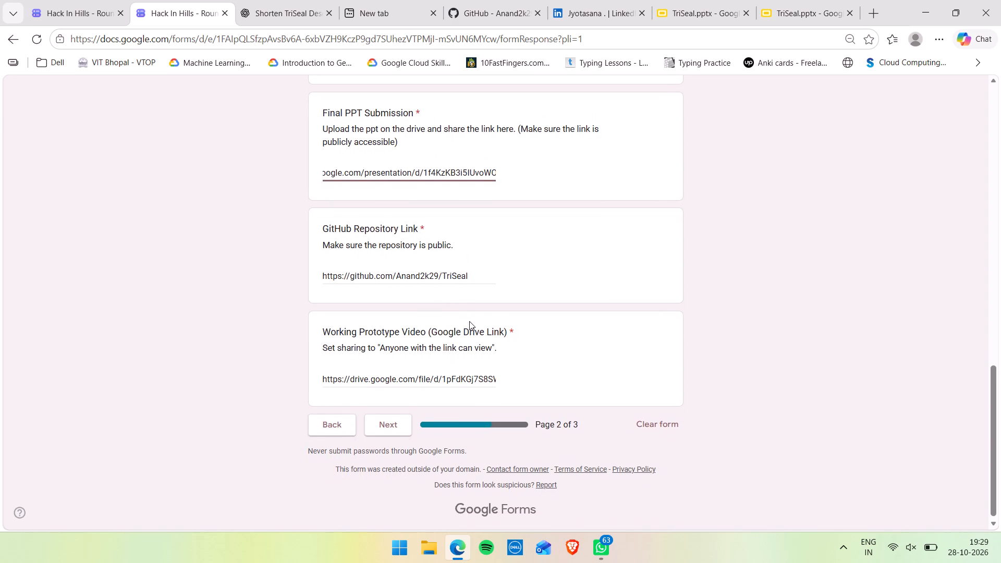
scroll(469, 321, "right", 1)
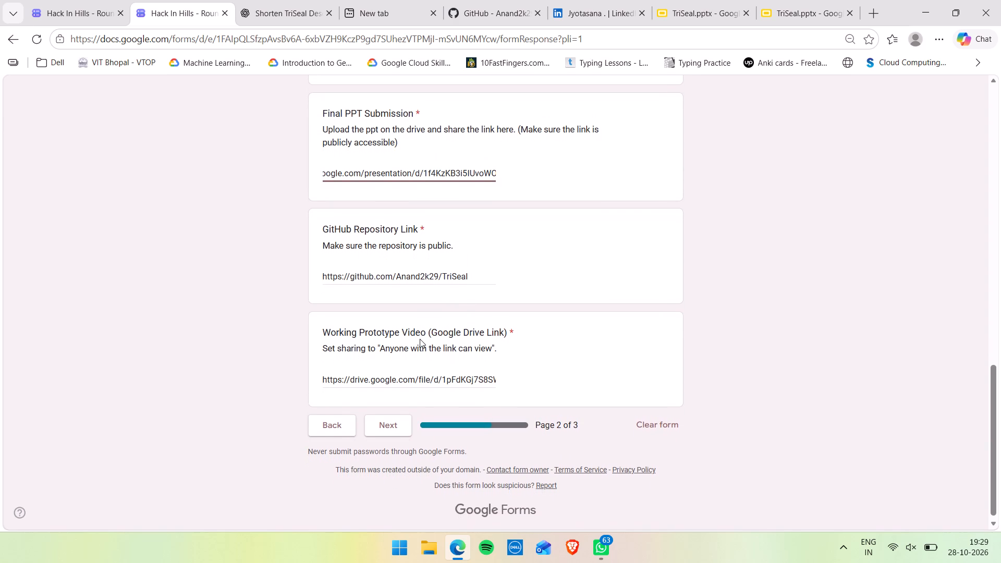
Continue to page 3 of the form and check the LinkedIn elevator pitch, X post and optional Instagram link answers.
scroll(420, 339, "down", 2)
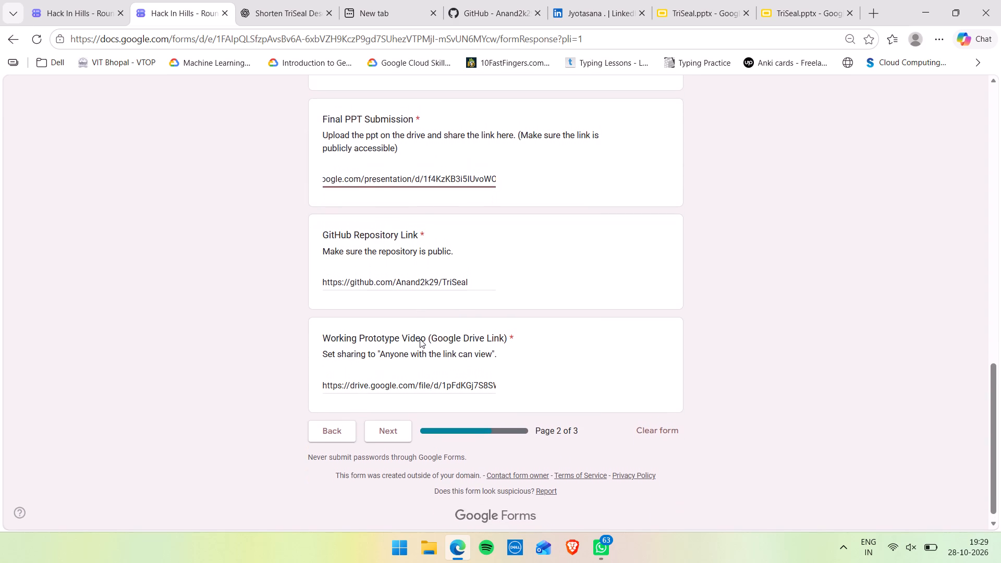
scroll(420, 339, "down", 1)
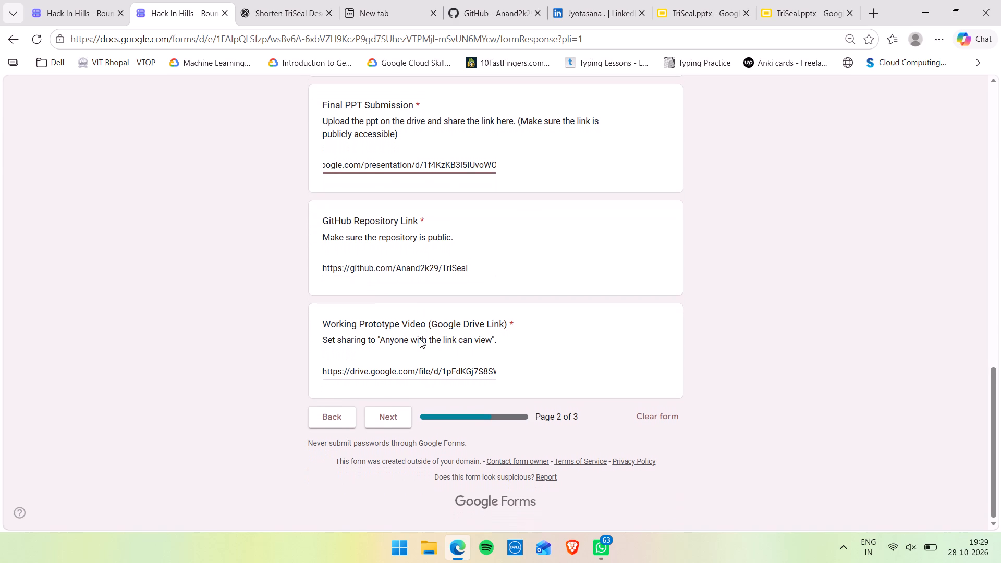
scroll(420, 339, "down", 1)
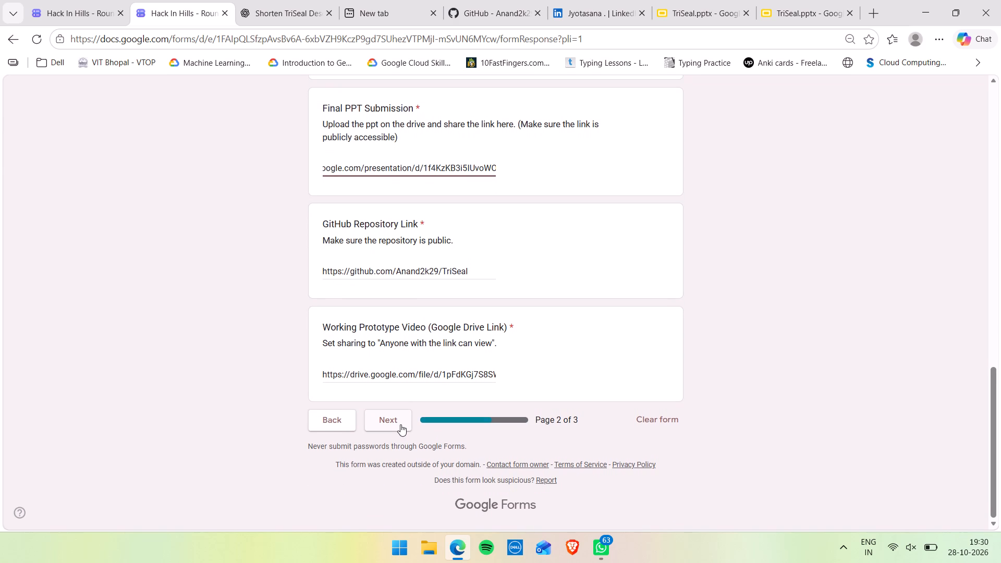
left_click(400, 424)
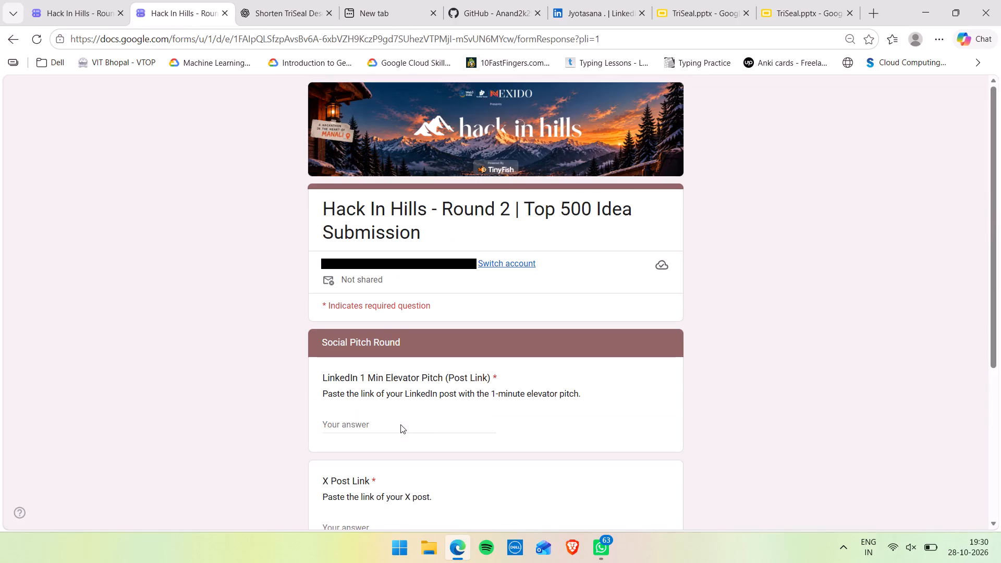
scroll(472, 341, "down", 2)
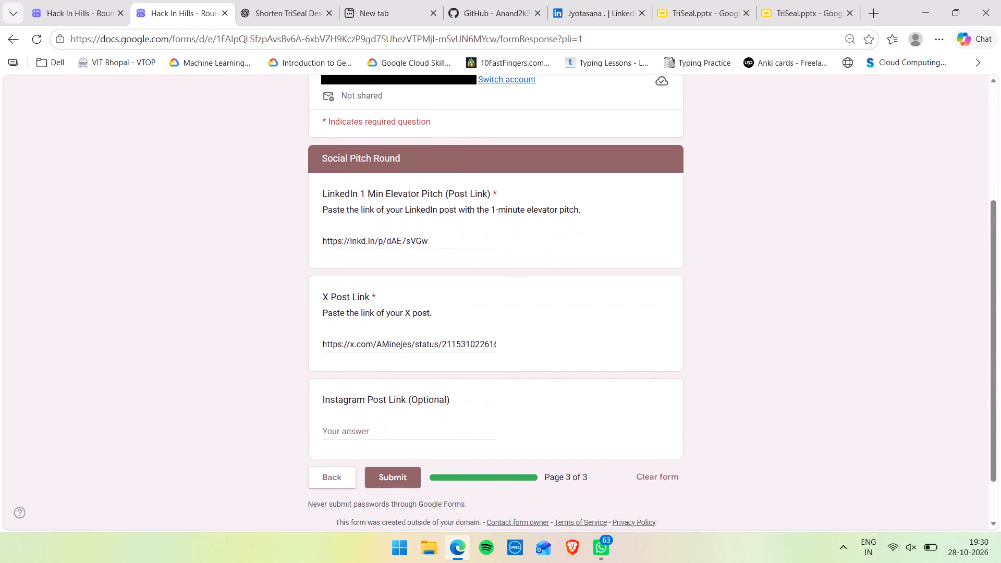
scroll(472, 341, "down", 2)
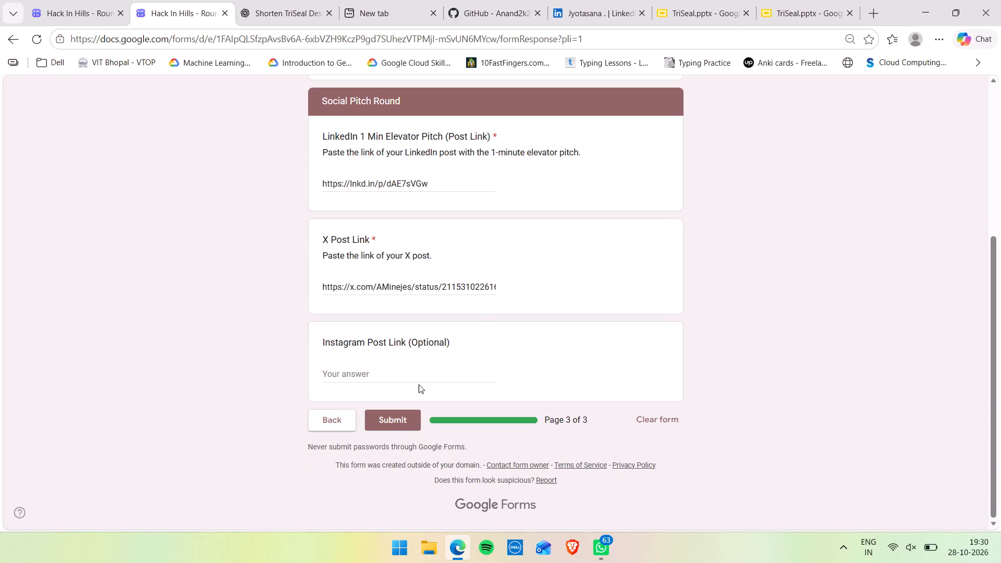
scroll(439, 381, "up", 4)
scroll(439, 381, "down", 1)
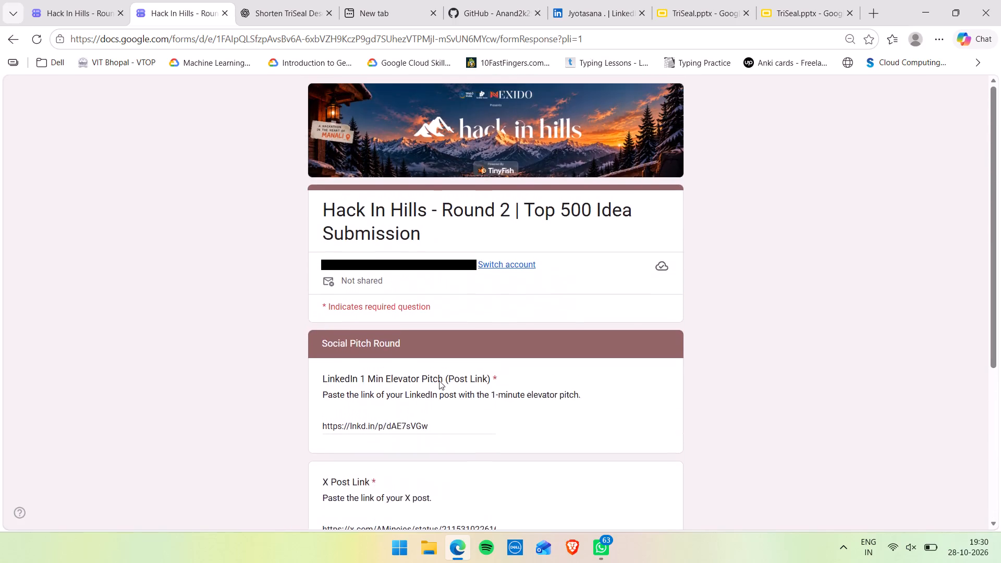
scroll(439, 381, "down", 1)
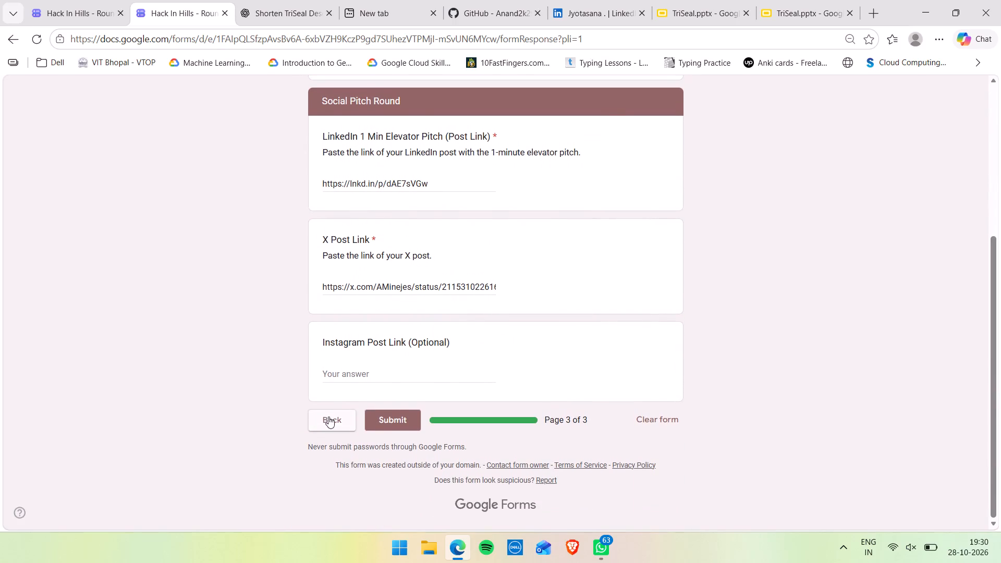
Go back through the Project Details page to the first page of the Round 2 submission form.
left_click(334, 418)
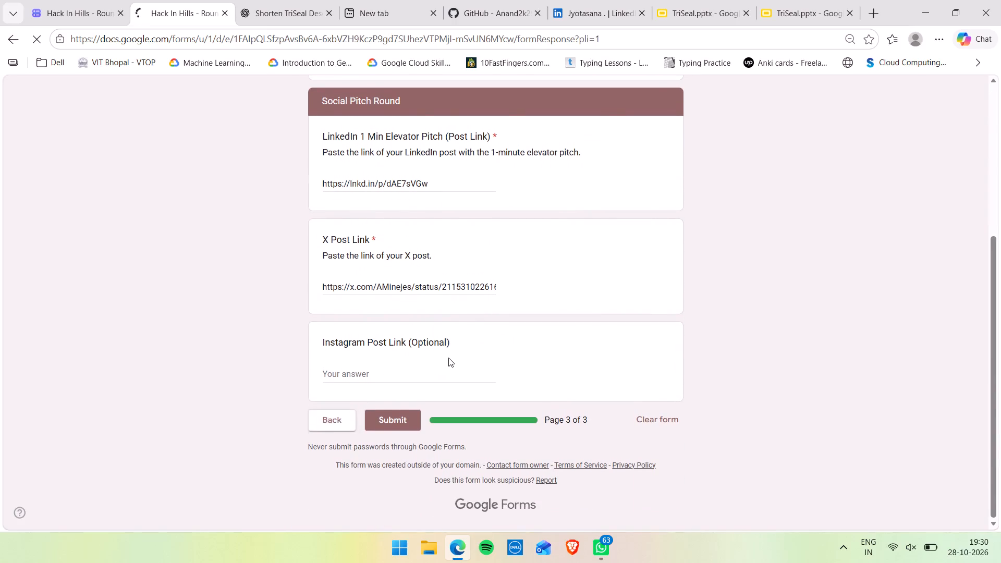
scroll(449, 358, "down", 12)
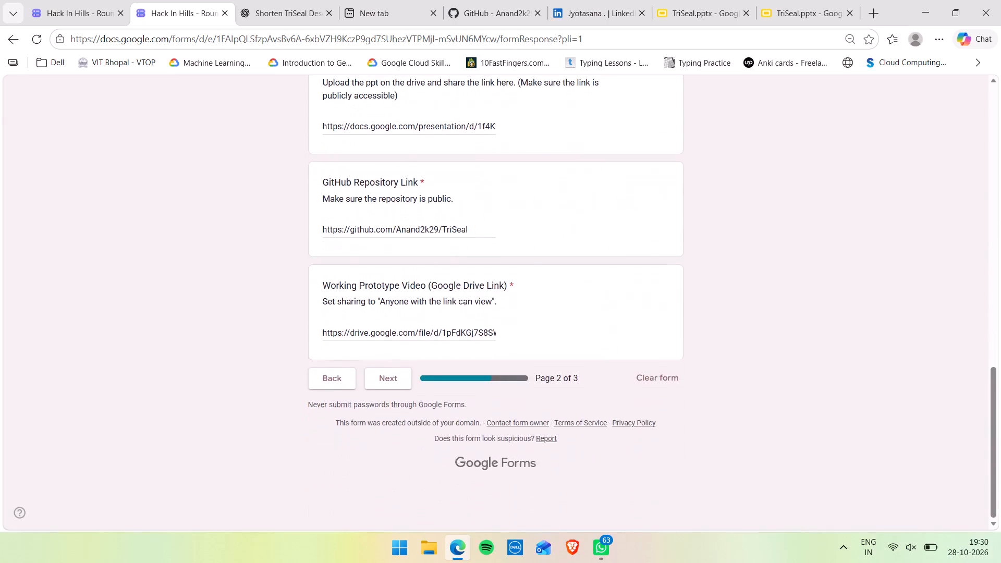
left_click(329, 415)
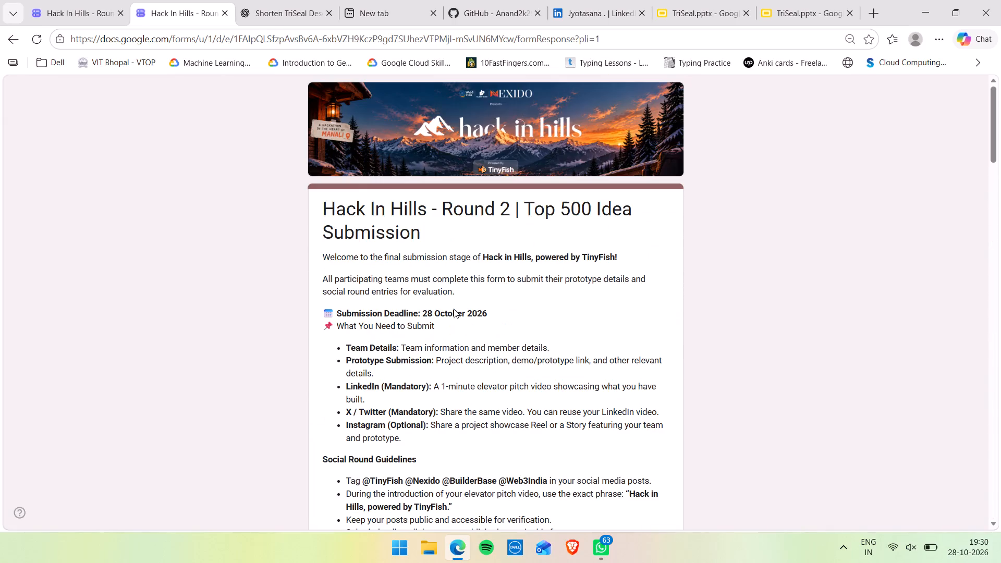
Clear the Teammate 1 X (Twitter) ID answer on the form's team details page.
scroll(454, 309, "down", 7)
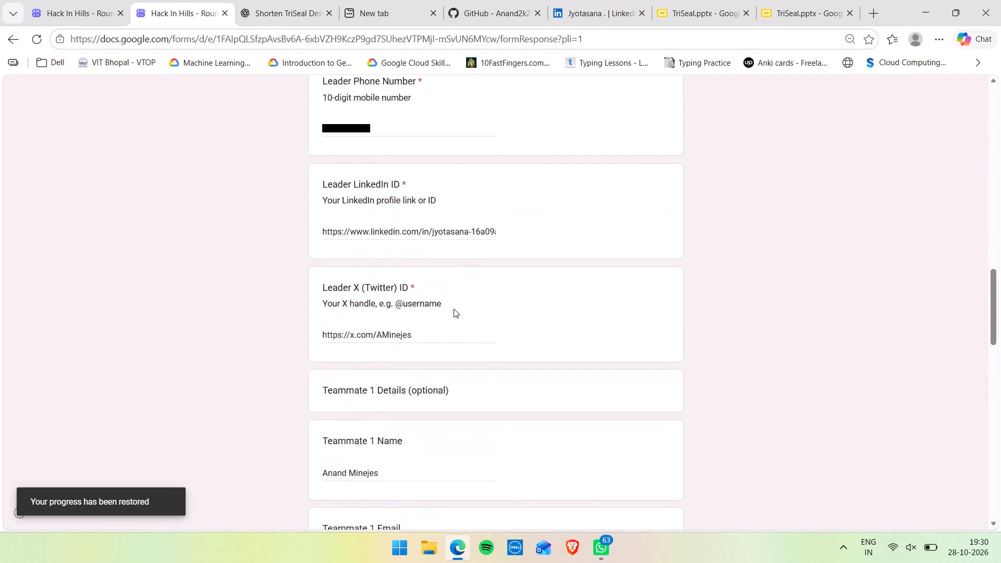
scroll(454, 309, "down", 6)
scroll(454, 309, "up", 1)
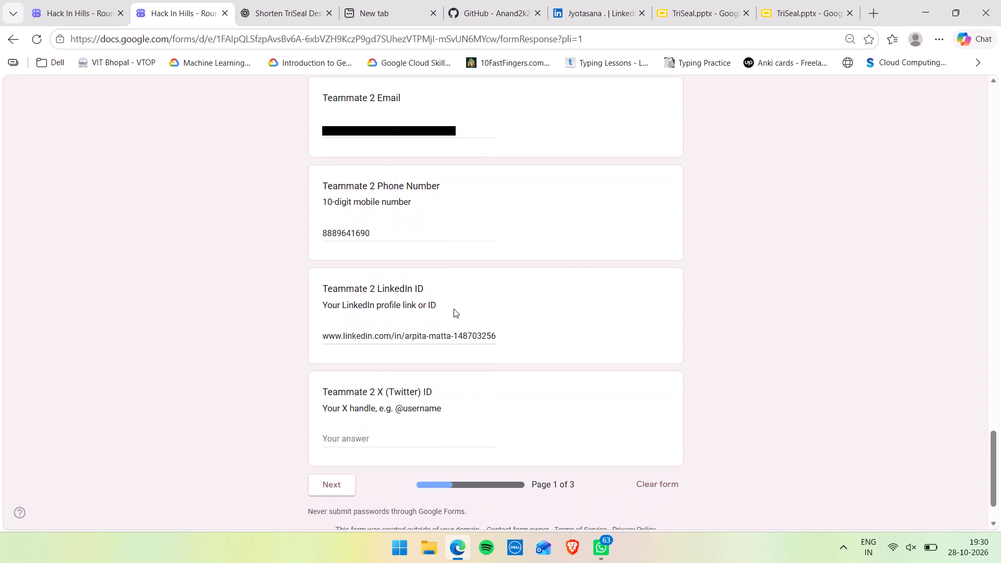
scroll(454, 309, "up", 4)
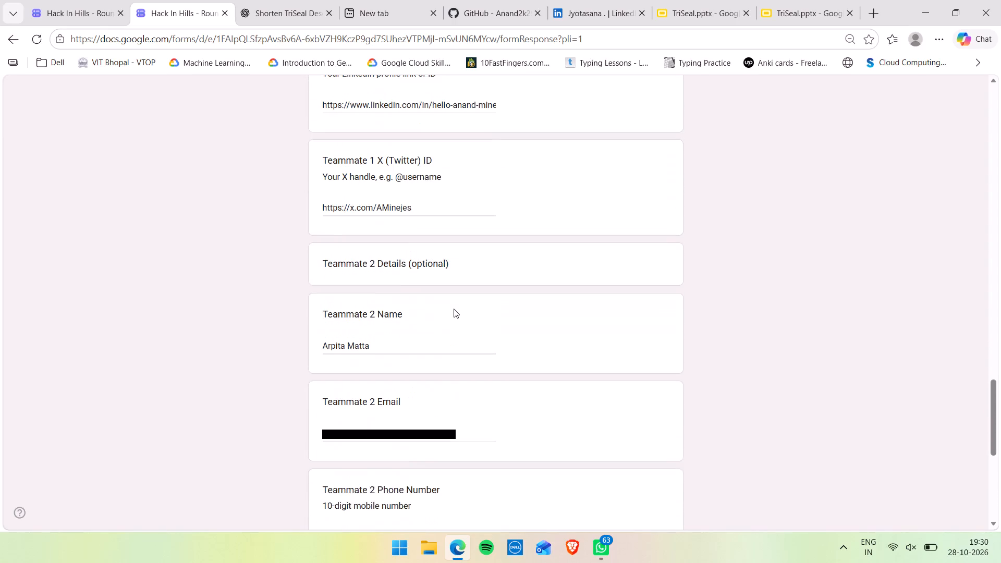
scroll(454, 309, "up", 2)
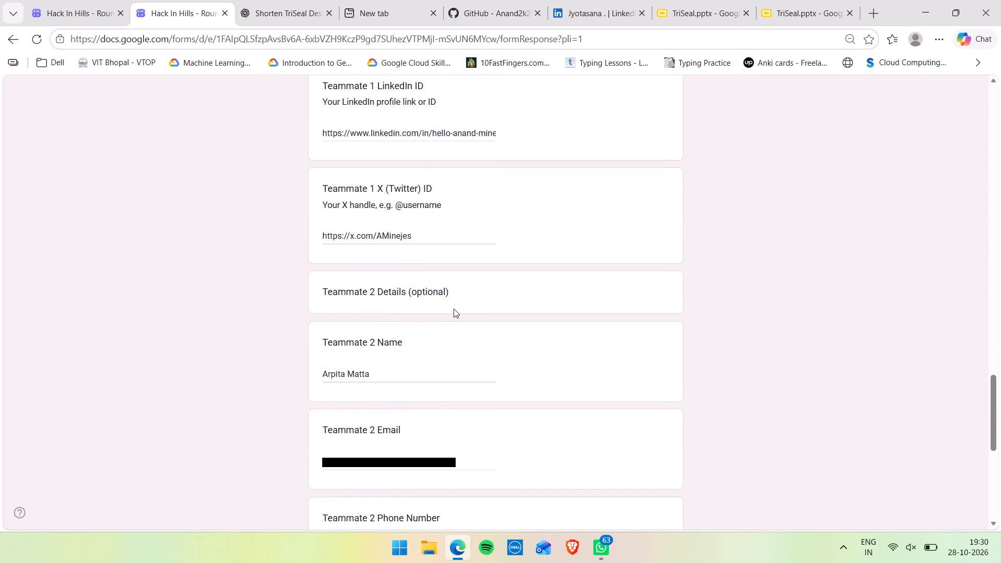
scroll(454, 309, "up", 2)
scroll(454, 309, "down", 1)
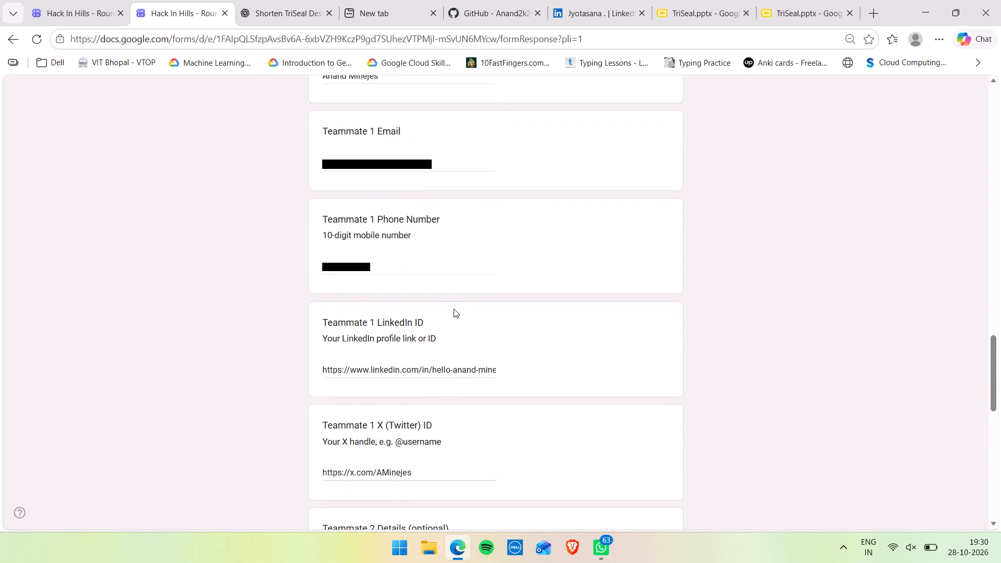
scroll(454, 309, "down", 2)
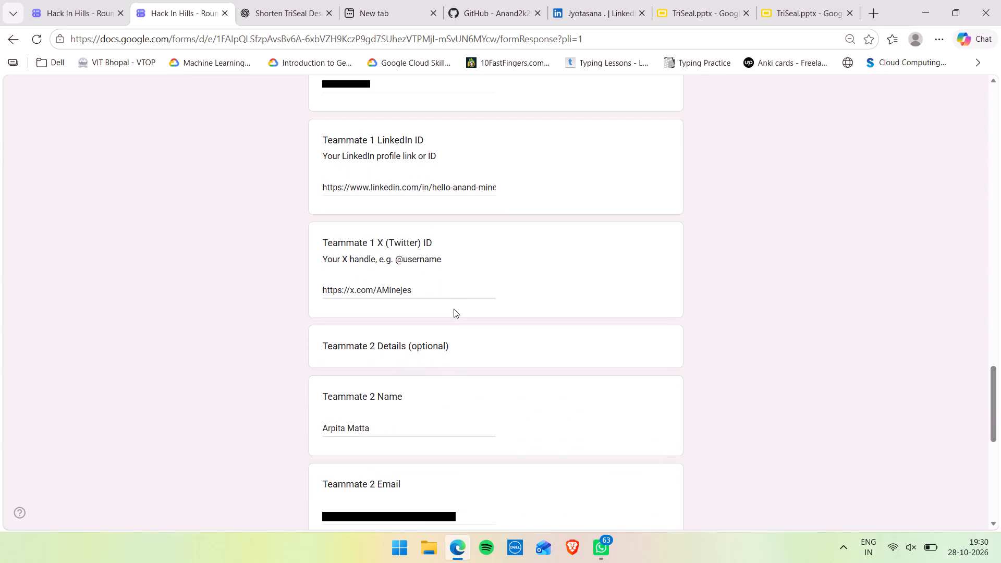
scroll(454, 309, "down", 1)
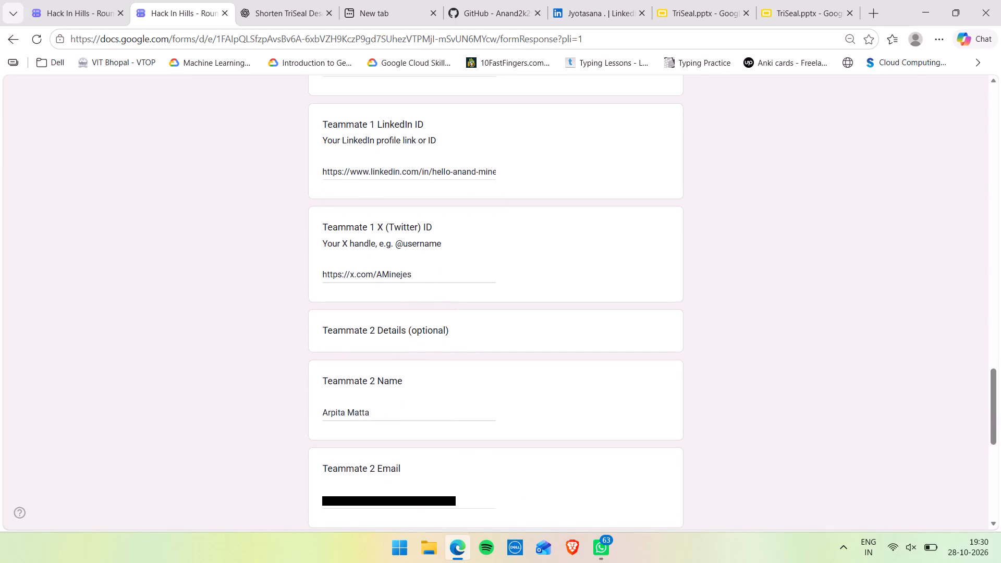
left_click_drag(416, 277, 310, 270)
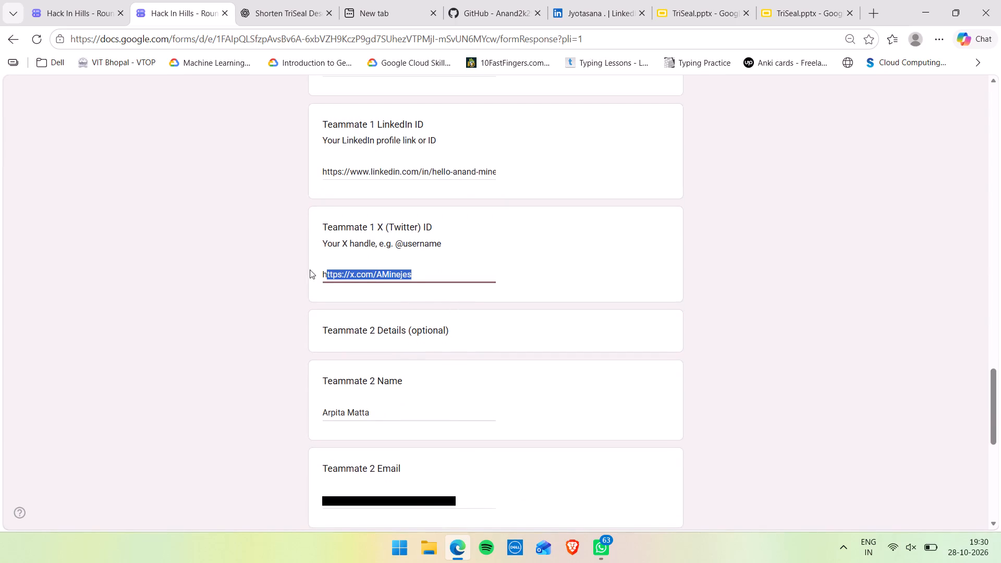
key("BackSpace")
Review the leader's name, email, phone, LinkedIn and X (Twitter) answers on the team details page.
scroll(310, 270, "up", 2)
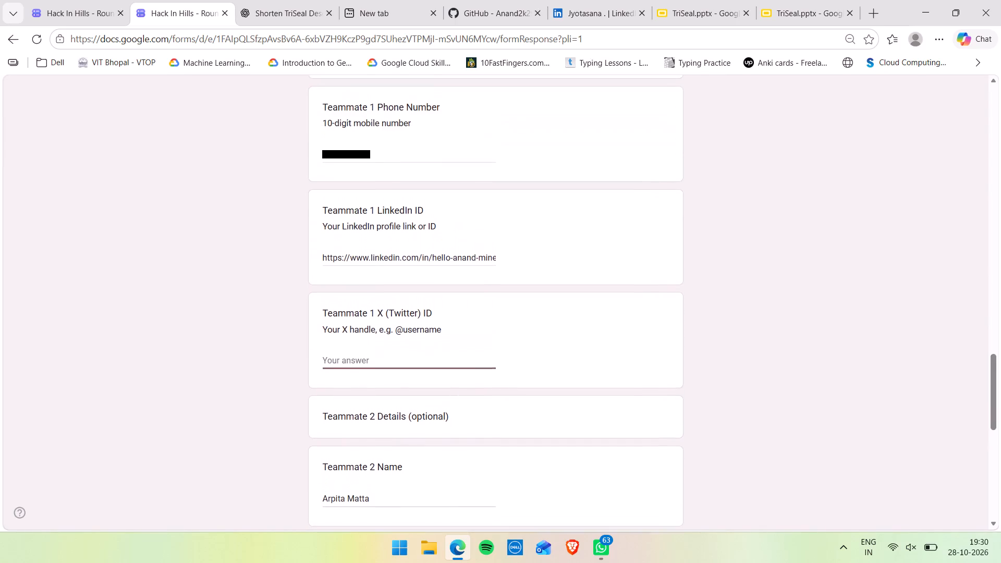
scroll(310, 270, "up", 4)
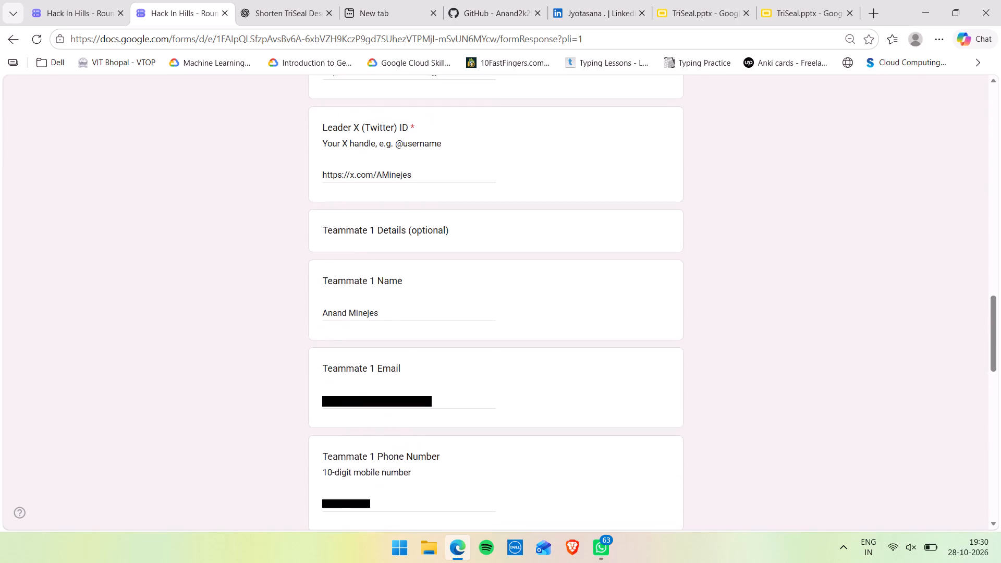
scroll(310, 270, "up", 4)
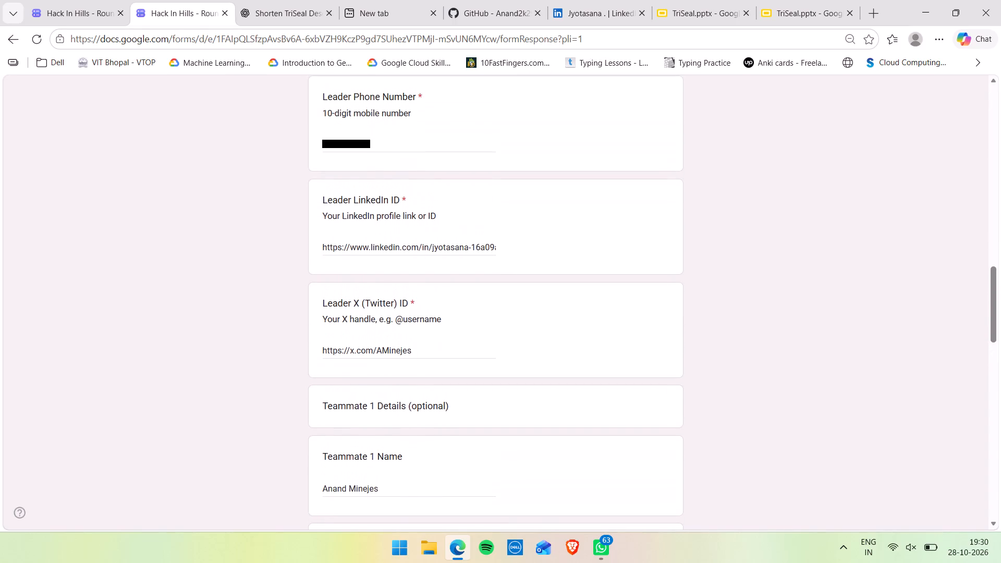
scroll(310, 270, "up", 2)
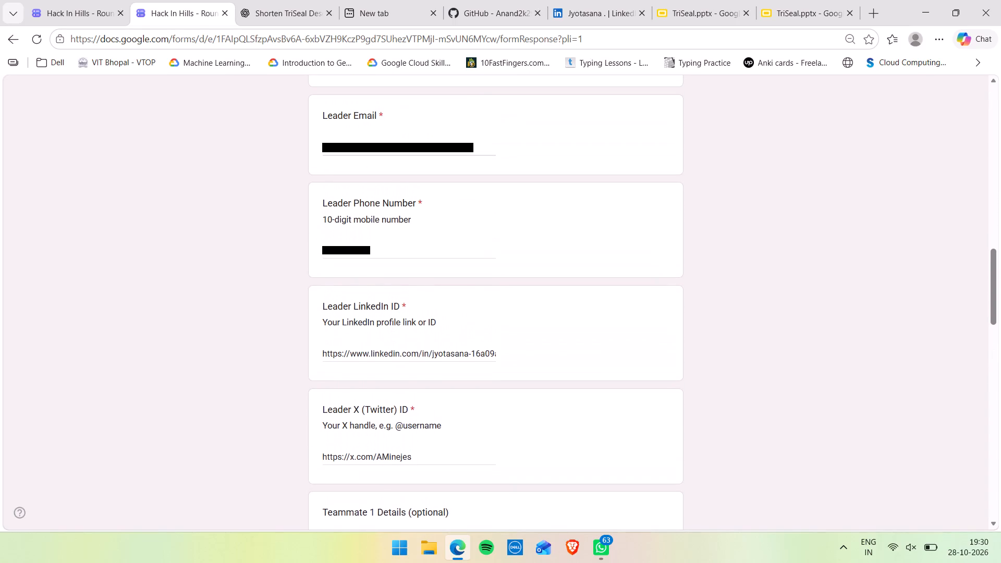
scroll(310, 270, "up", 2)
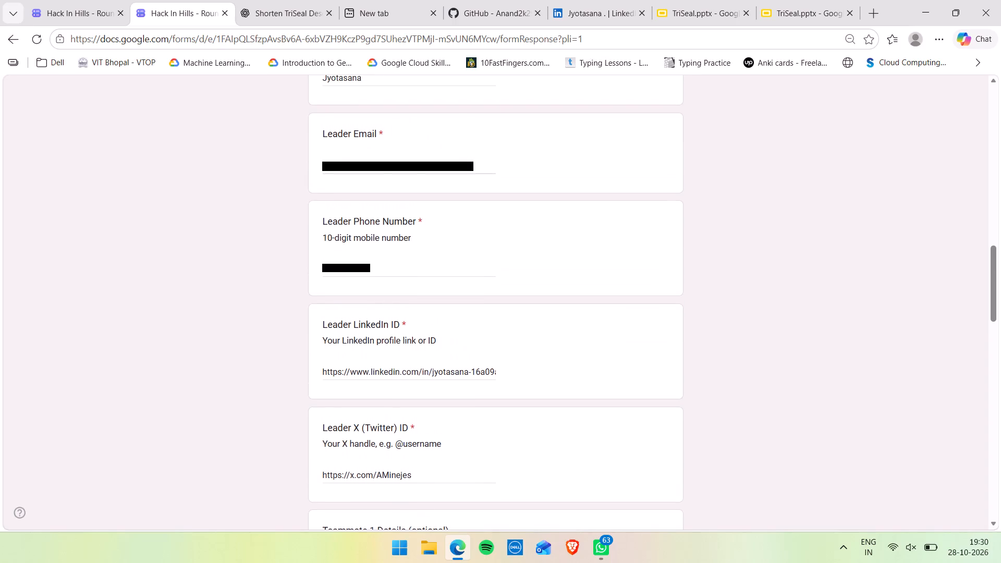
scroll(310, 270, "up", 2)
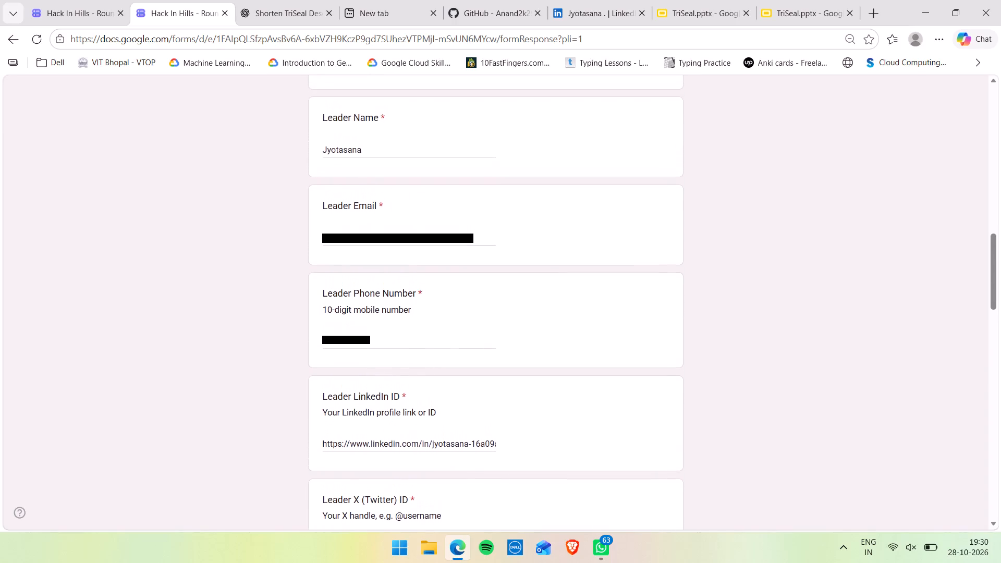
Recheck the form's first page, from the submission instructions and team name through the leader and both teammates' details.
scroll(310, 270, "up", 1)
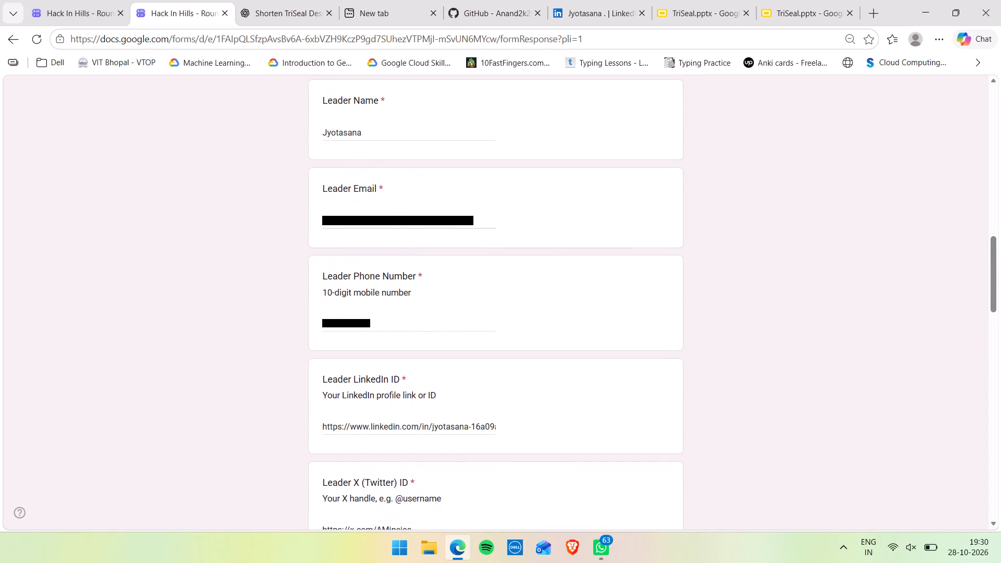
scroll(310, 270, "up", 1)
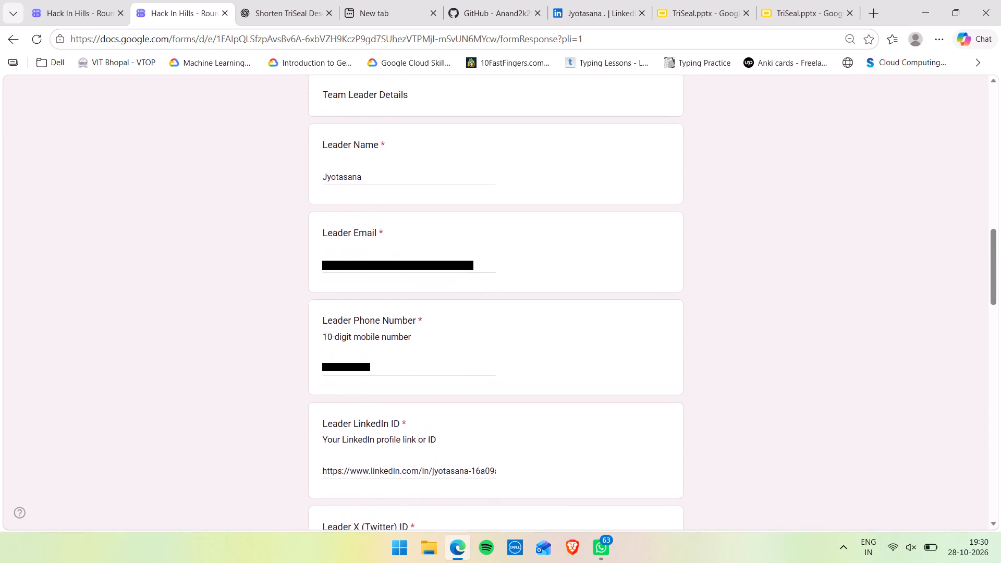
scroll(310, 270, "up", 1)
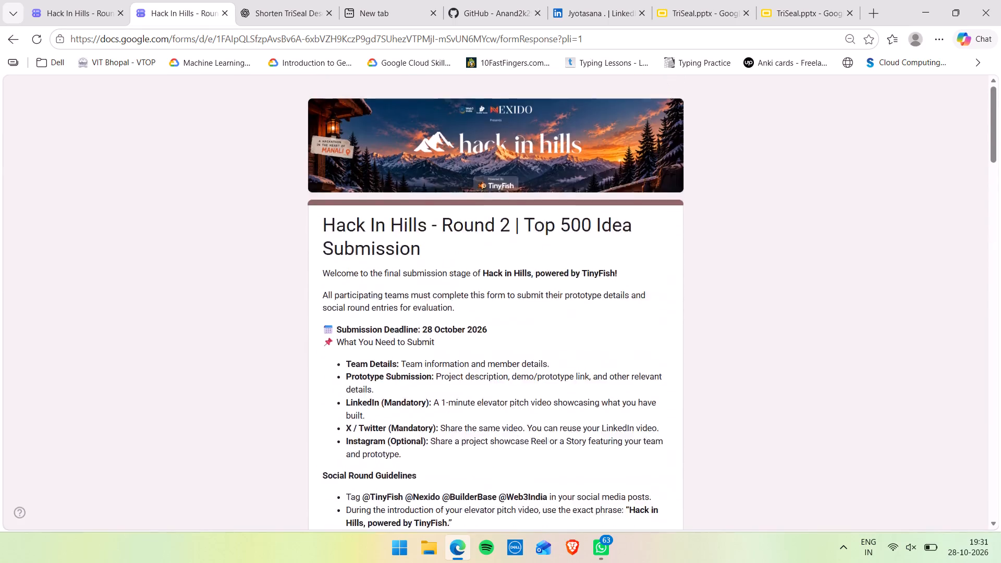
scroll(310, 270, "up", 1)
scroll(310, 270, "down", 6)
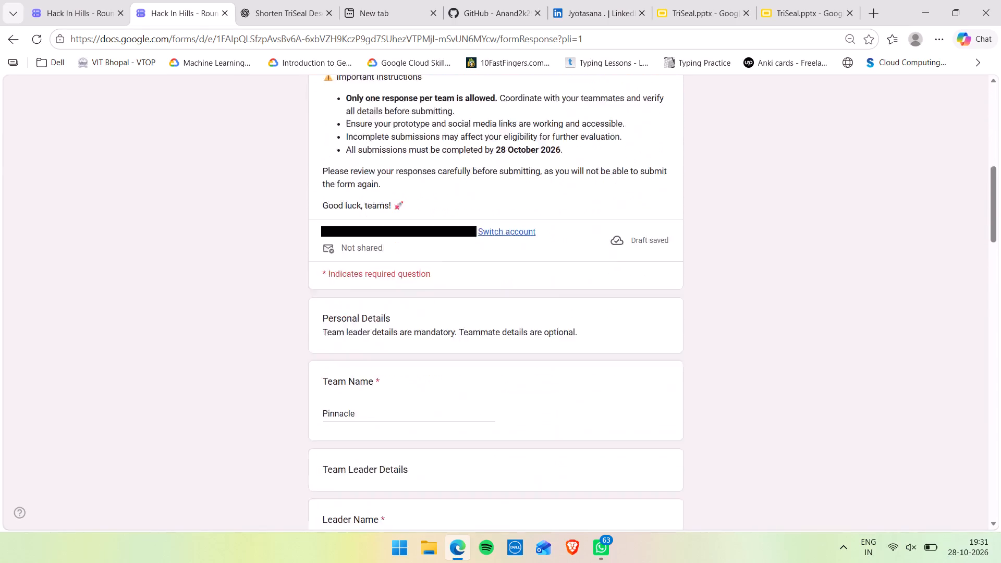
scroll(310, 270, "down", 9)
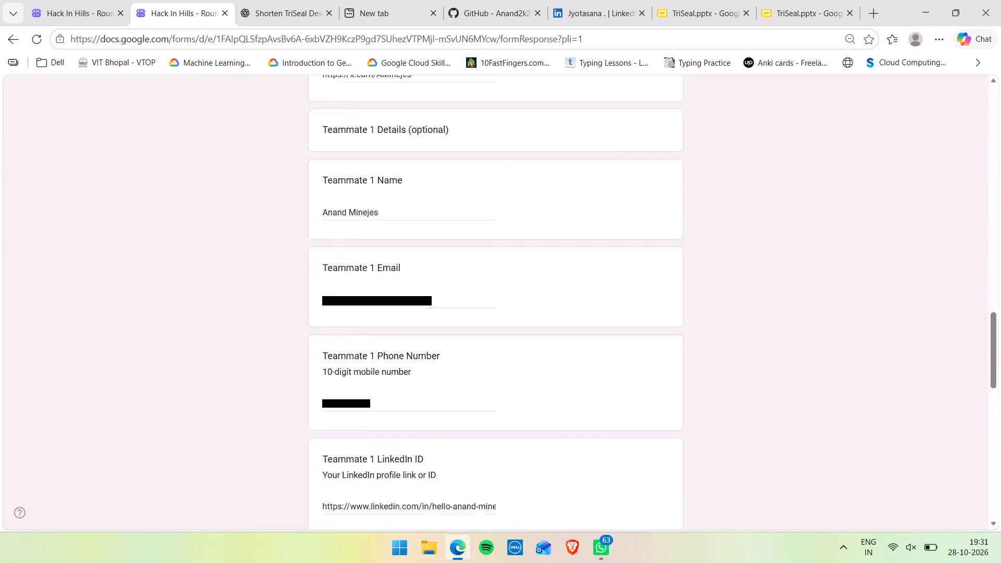
scroll(310, 270, "down", 4)
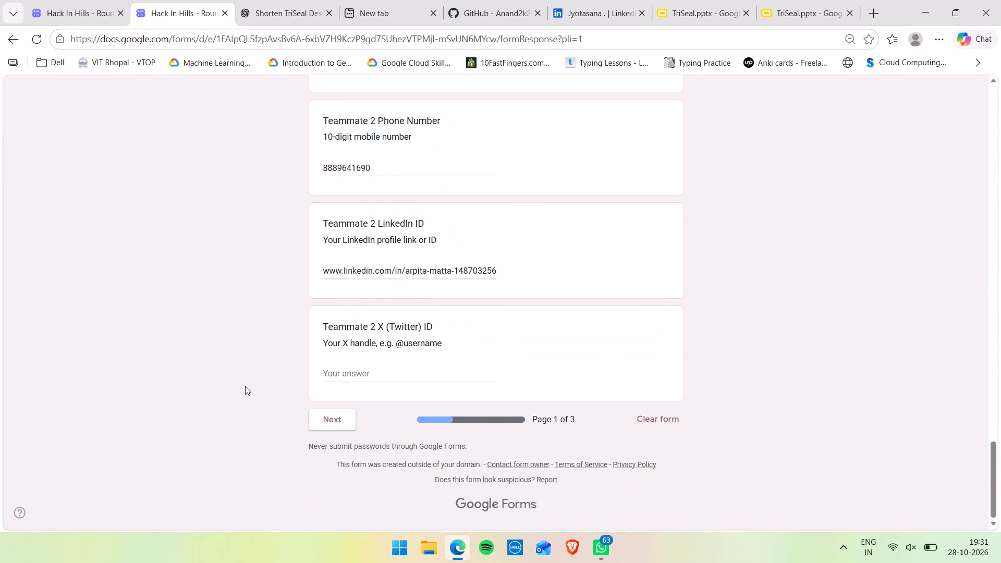
Advance through the Project Details and Social Pitch Round pages and submit the completed Round 2 form.
left_click(327, 421)
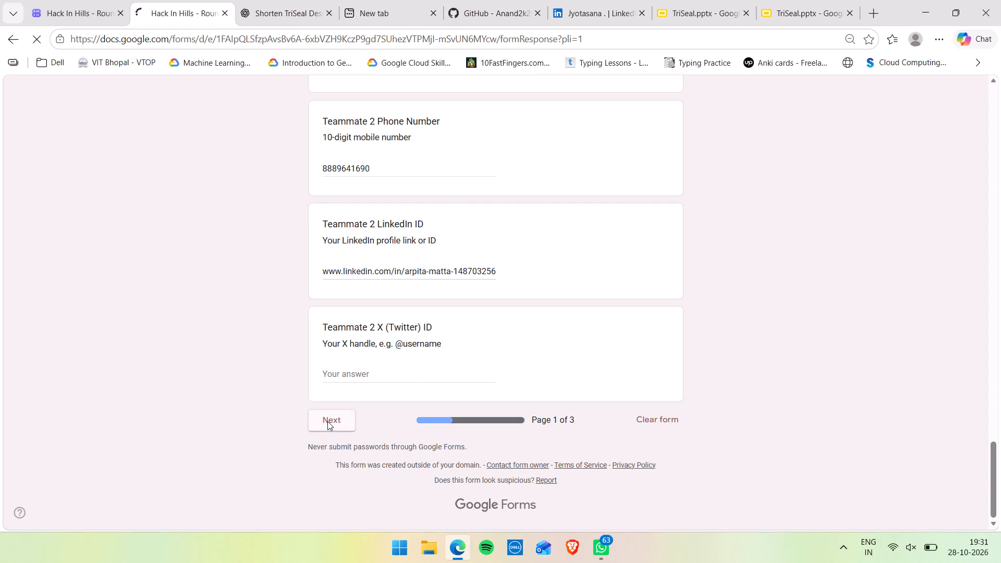
scroll(327, 421, "down", 9)
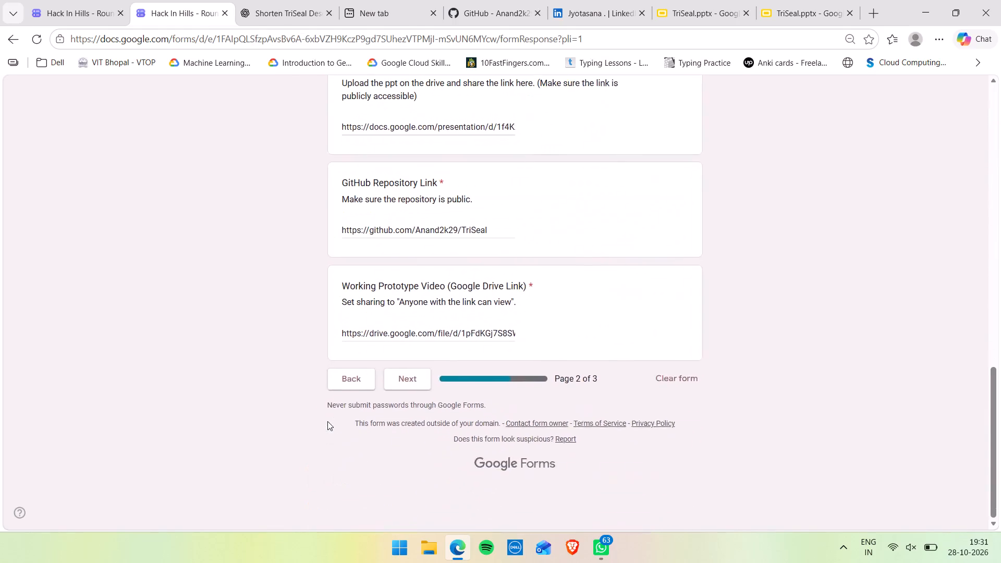
left_click(381, 423)
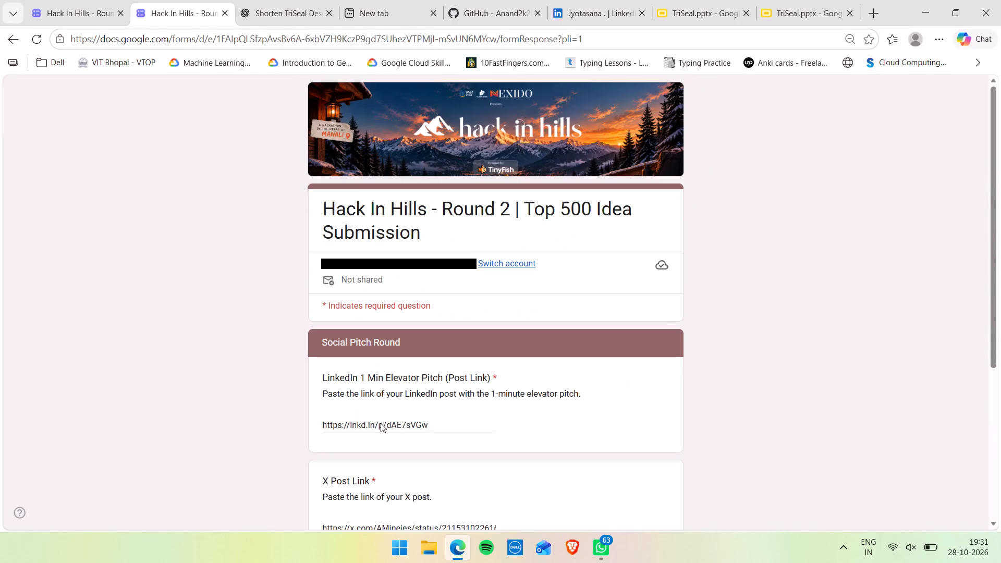
scroll(381, 423, "down", 6)
left_click(389, 422)
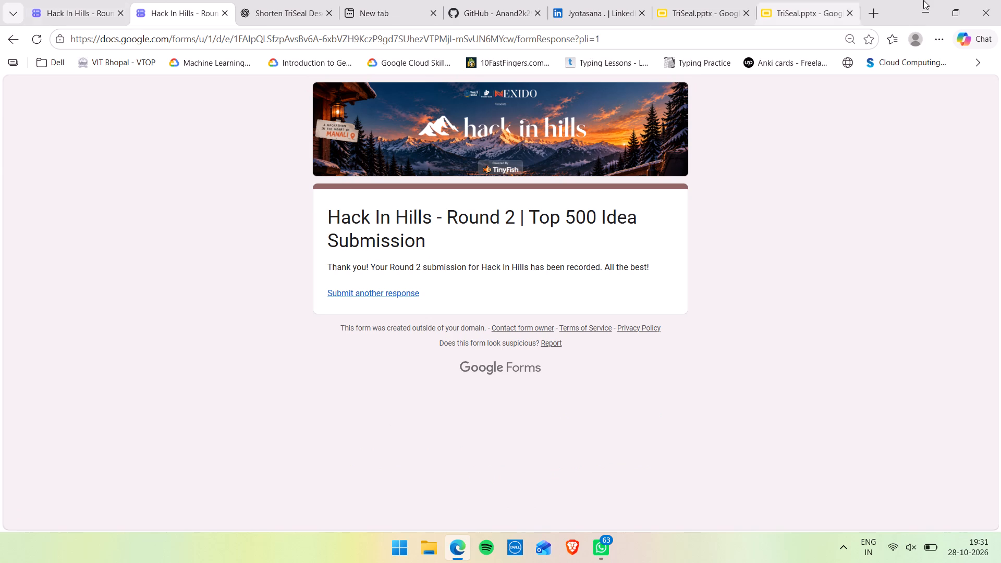
Close both Hack In Hills form tabs, the ChatGPT, new, GitHub and LinkedIn tabs, and one of the two TriSeal.pptx tabs.
left_click(124, 15)
left_click(124, 15)
left_click(124, 15)
left_click(124, 15)
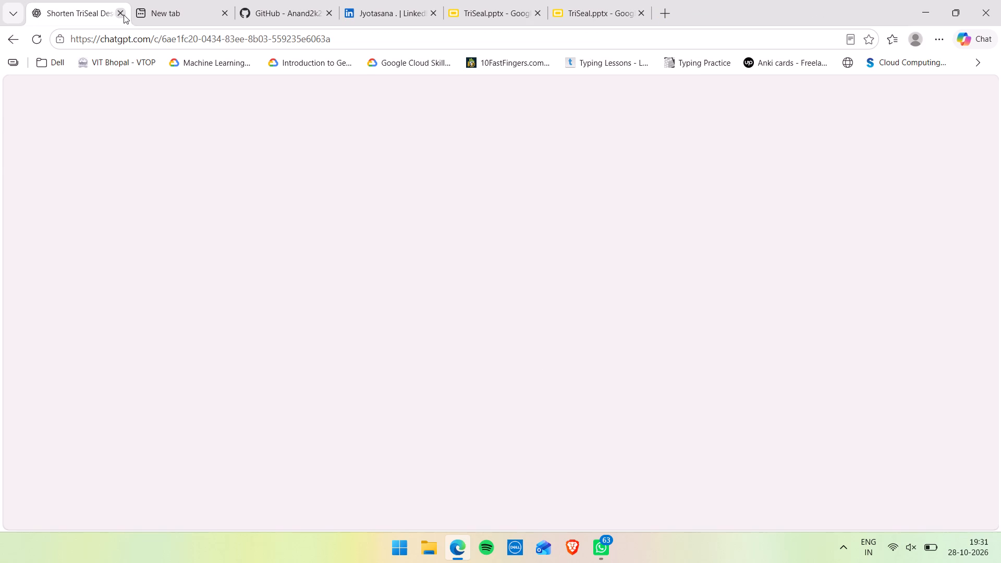
left_click(124, 15)
left_click(124, 15)
left_click(124, 15)
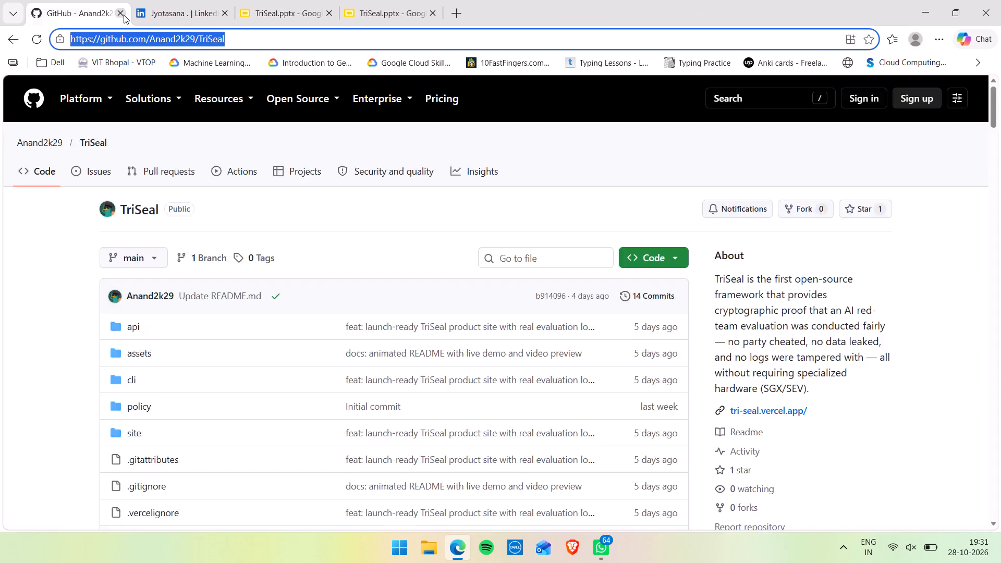
left_click(124, 15)
left_click(124, 15)
left_click(124, 15)
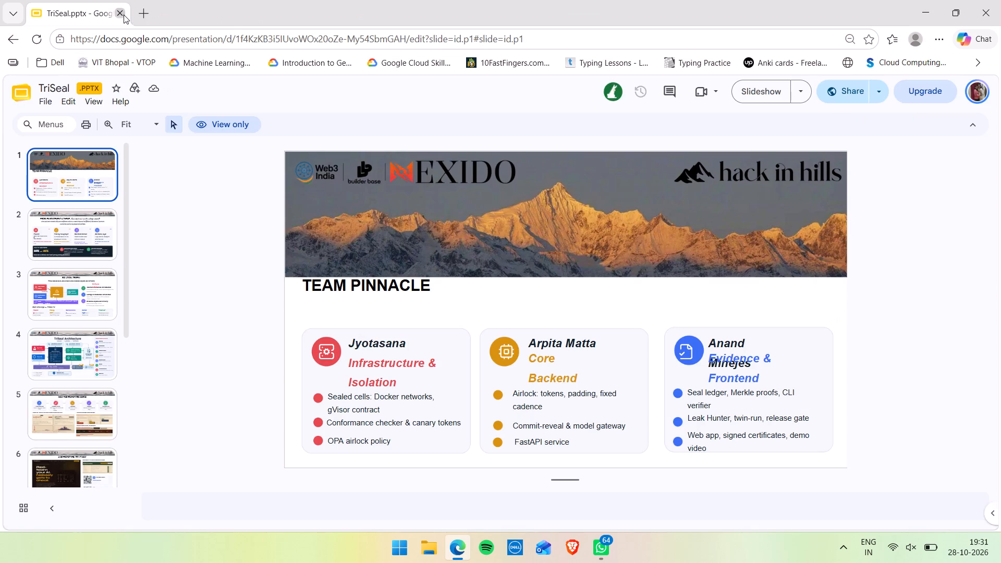